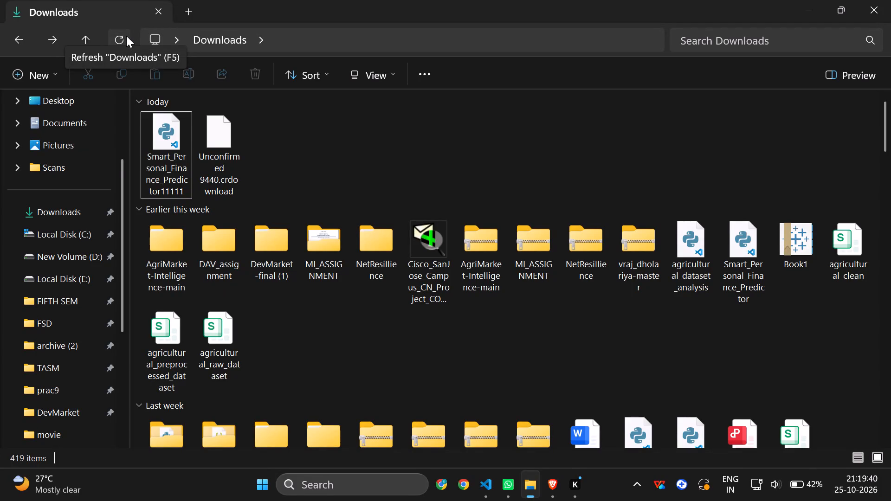
Open the downloaded report Smart_Personal_Finance_Predictor_Report.docx in WPS Office and dismiss the download notification.
double_click(211, 142)
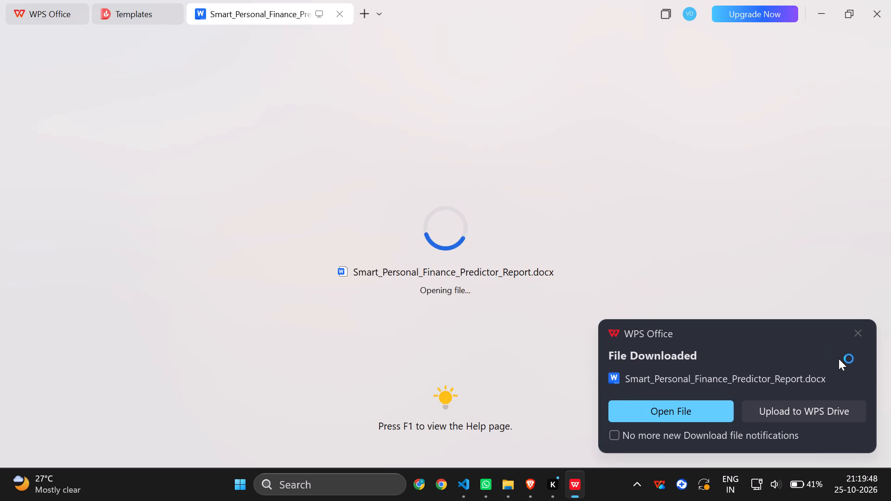
left_click(861, 328)
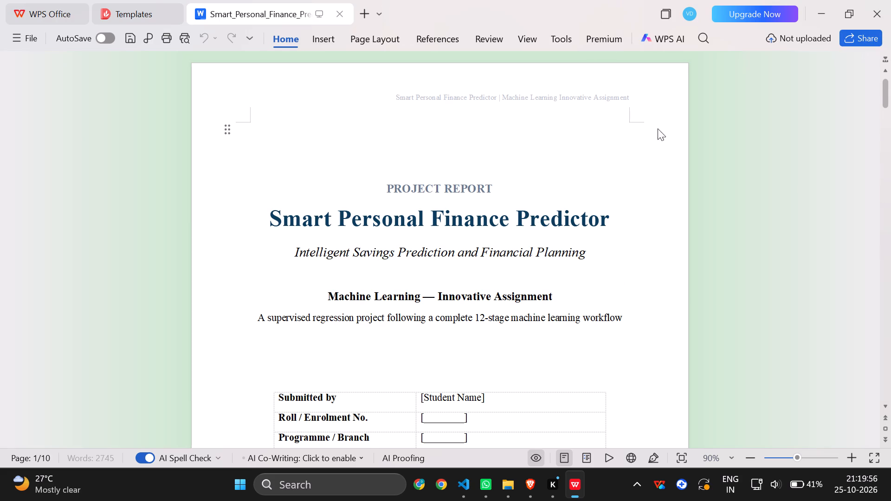
Delete the header text "Smart Personal Finance Predictor | Machine Learning Innovative Assignment" on the cover page and return to the body.
left_click(620, 98)
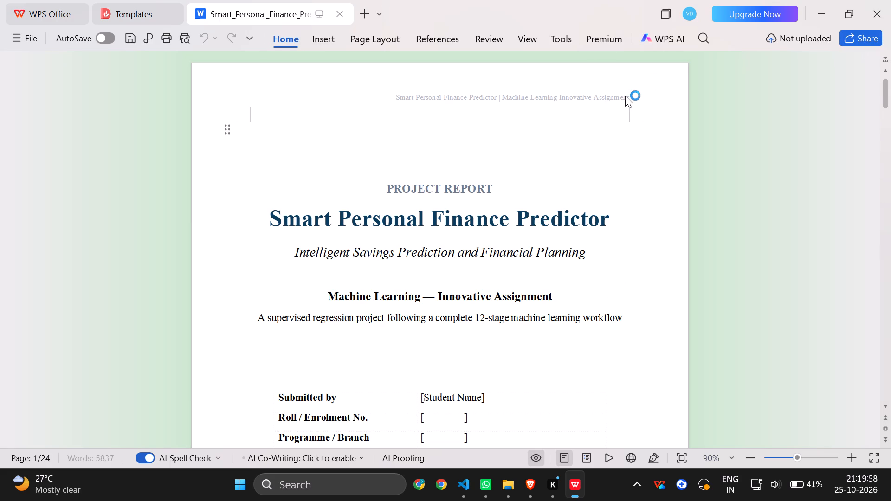
left_click(625, 96)
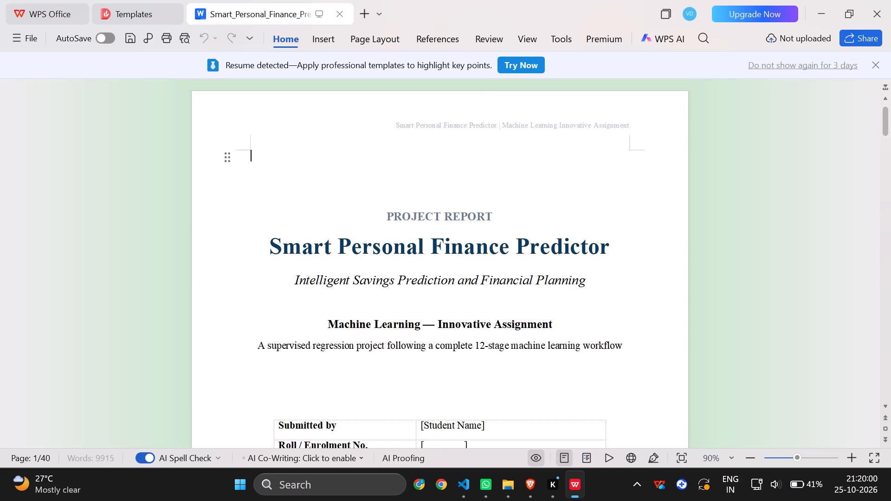
left_click(871, 69)
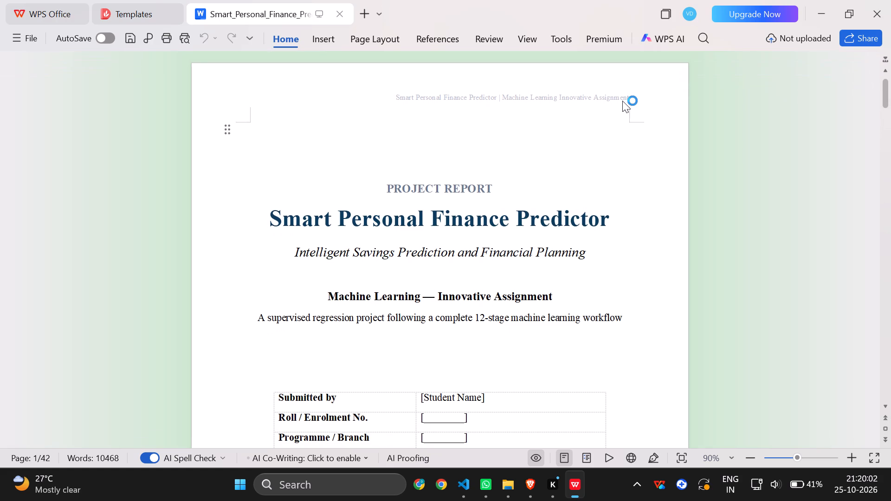
left_click(622, 101)
left_click(595, 93)
scroll(579, 225, "down", 7)
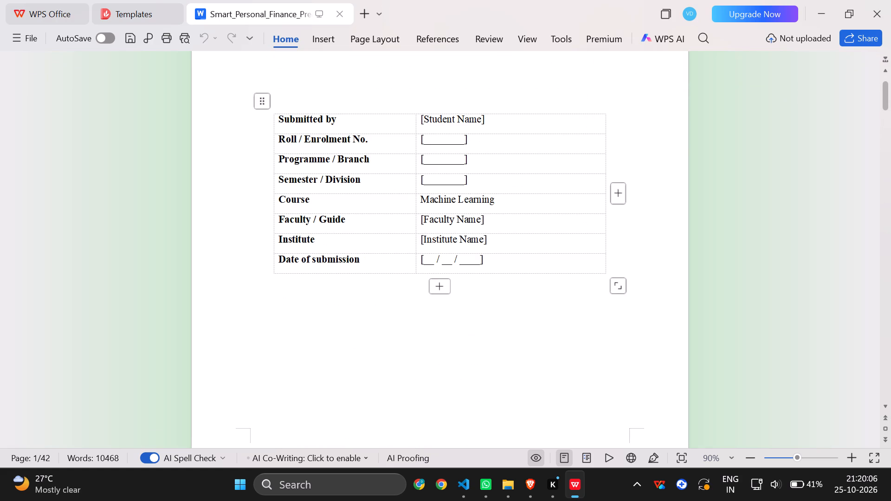
scroll(569, 219, "up", 11)
left_click(600, 101)
left_click(615, 90)
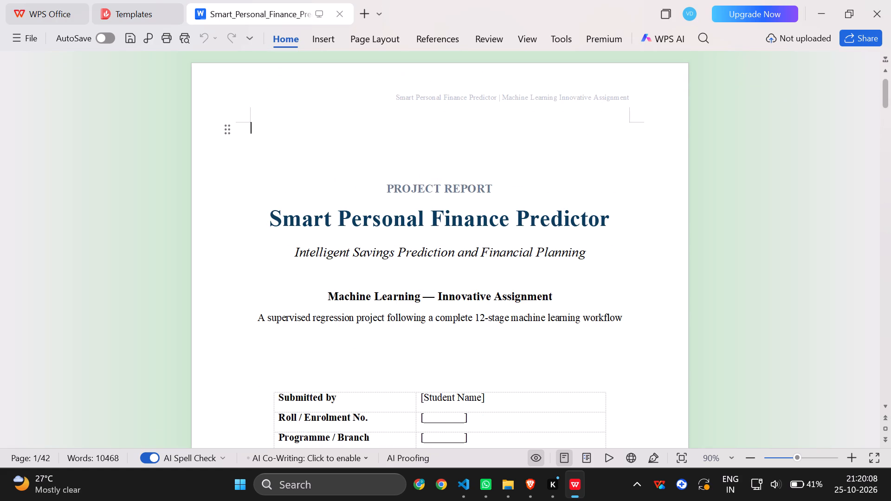
left_click(620, 94)
left_click(630, 120)
left_click_drag(631, 120, 575, 137)
double_click(575, 132)
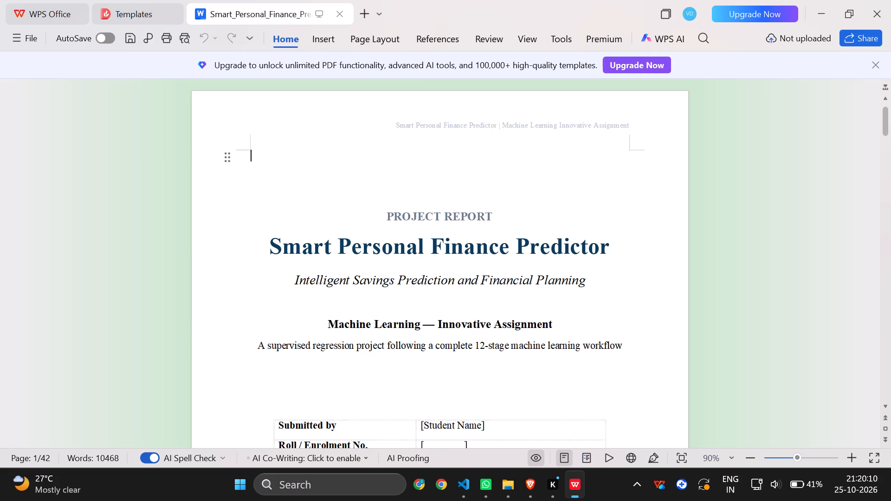
left_click(882, 68)
left_click_drag(804, 128, 801, 138)
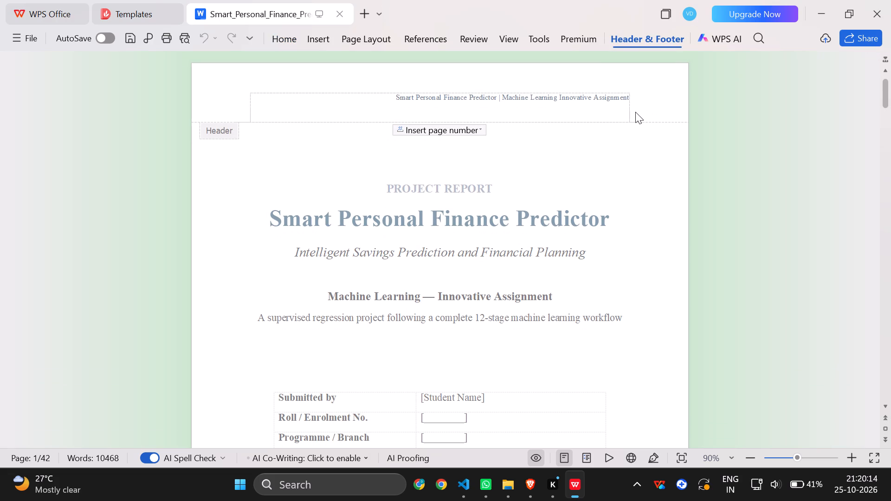
key("BackSpace")
key("BackSpace")
key("BackSpace")
key("BackSpace")
key("BackSpace")
key("BackSpace")
key("BackSpace")
key("BackSpace")
key("BackSpace")
key("BackSpace")
key("BackSpace")
key("BackSpace")
key("BackSpace")
key("BackSpace")
key("BackSpace")
key("BackSpace")
key("BackSpace")
key("BackSpace")
key("BackSpace")
key("BackSpace")
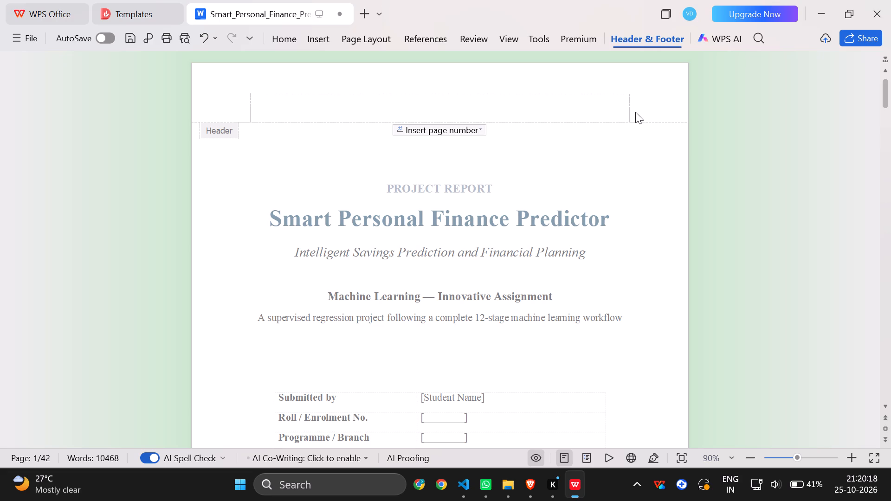
left_click(799, 145)
left_click(555, 103)
left_click(237, 138)
left_click(358, 229)
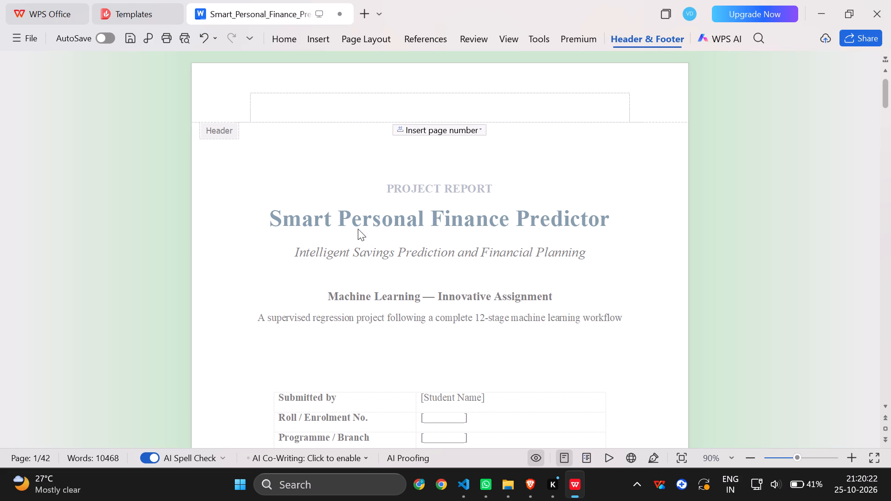
double_click(359, 218)
Go to the submission details table on the cover page.
scroll(504, 146, "down", 1)
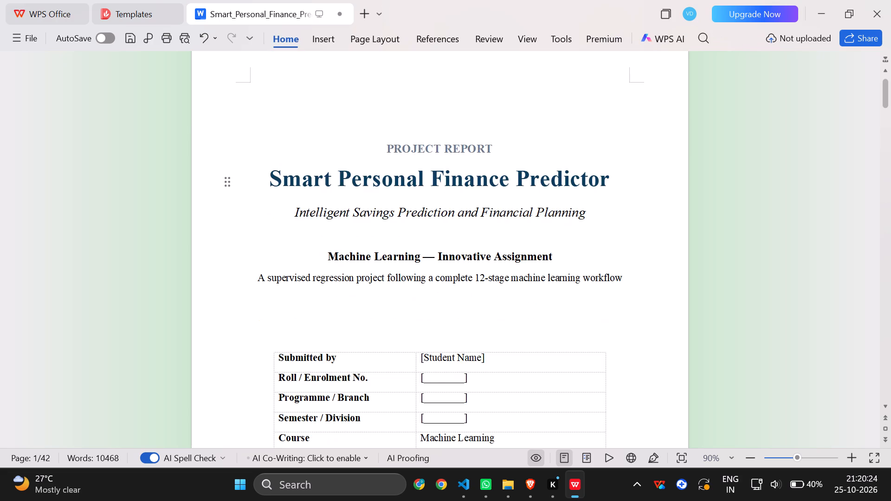
scroll(502, 145, "down", 2)
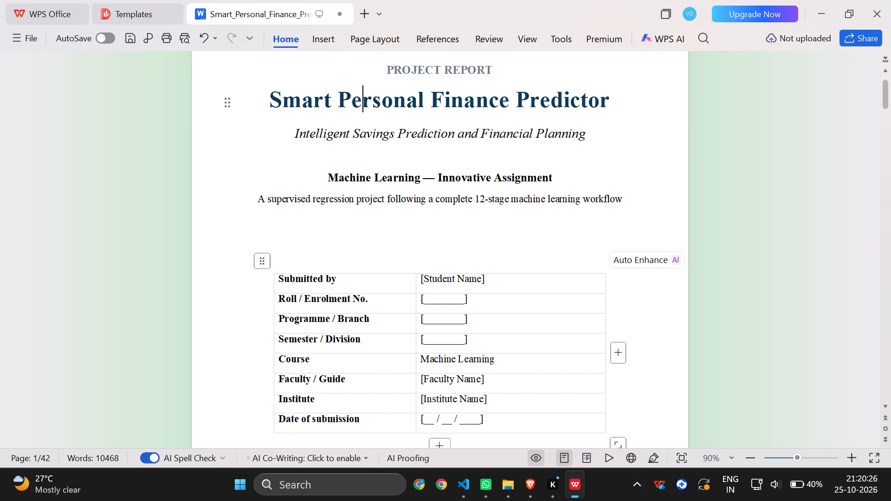
scroll(438, 162, "down", 1)
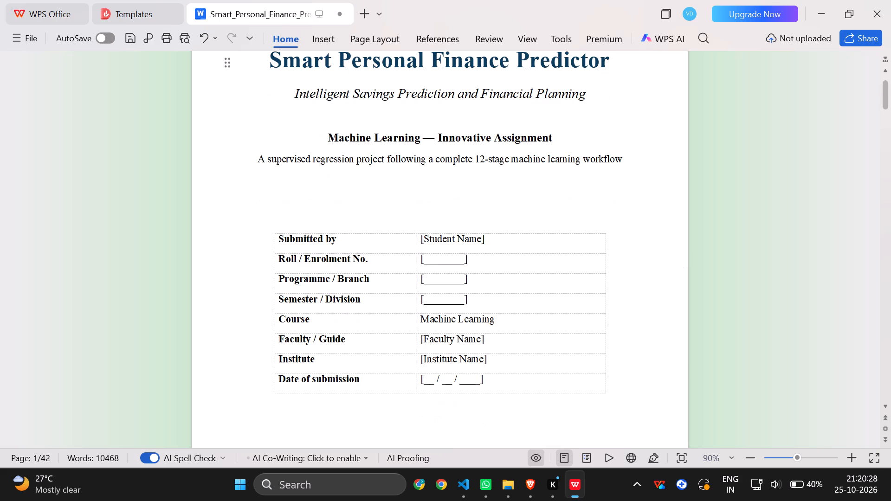
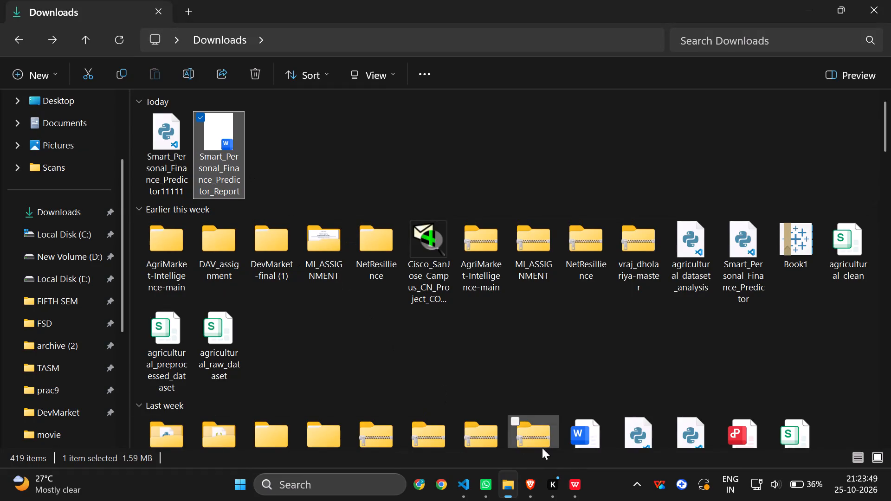
Switch back to the report in WPS Office and look through the cover page's submission details table and on to the Declaration section.
left_click(573, 485)
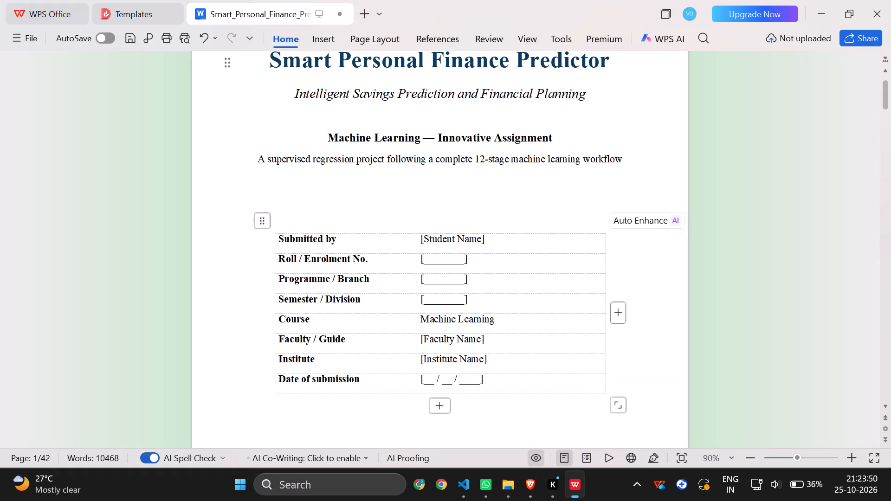
scroll(347, 307, "down", 1)
left_click(87, 275)
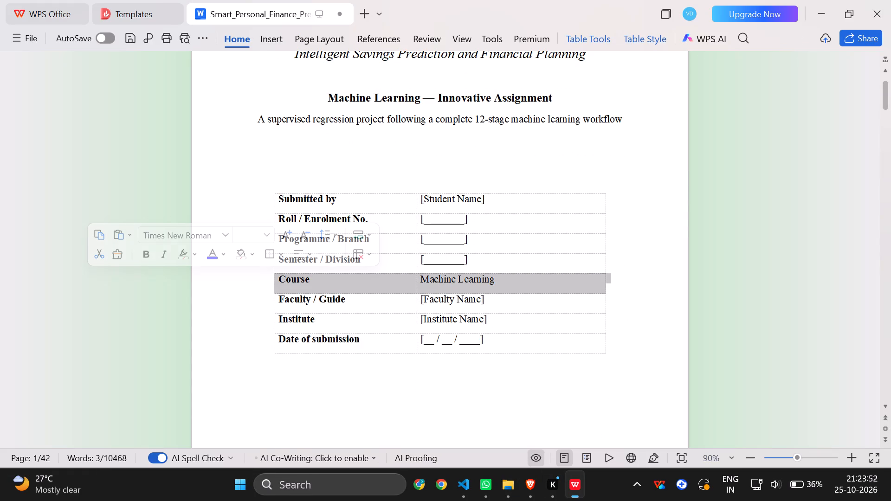
left_click(826, 250)
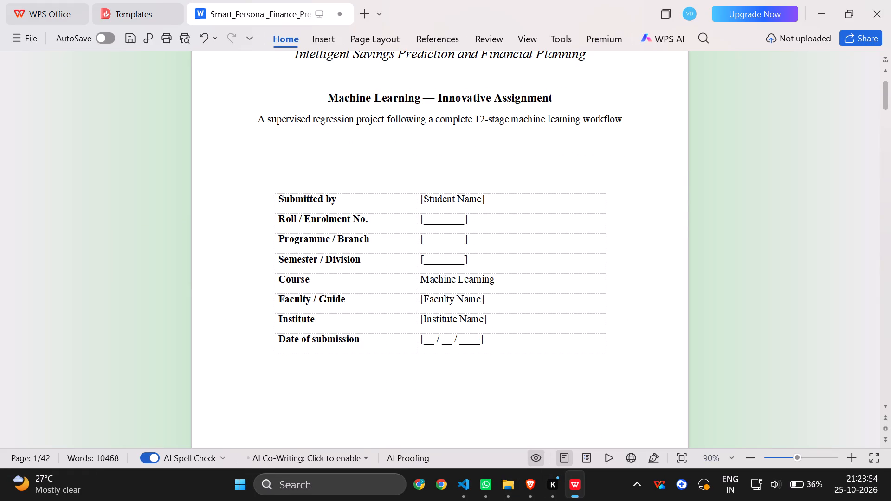
scroll(550, 301, "down", 2)
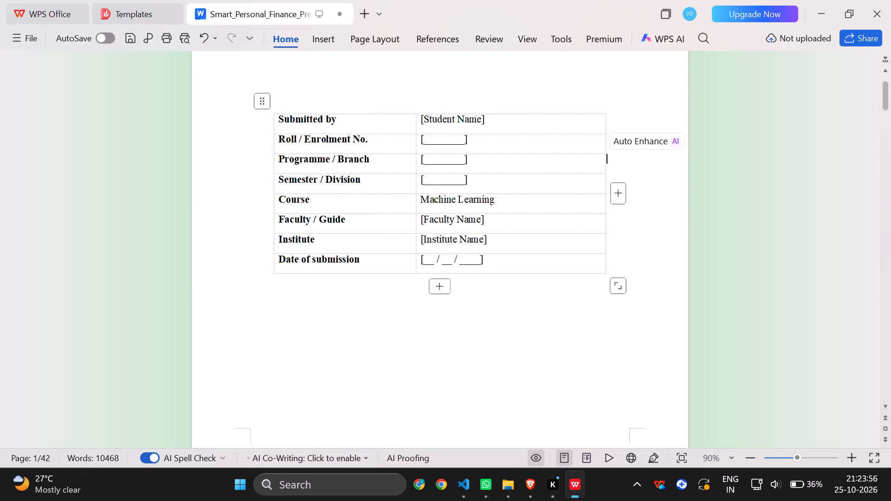
scroll(550, 301, "down", 10)
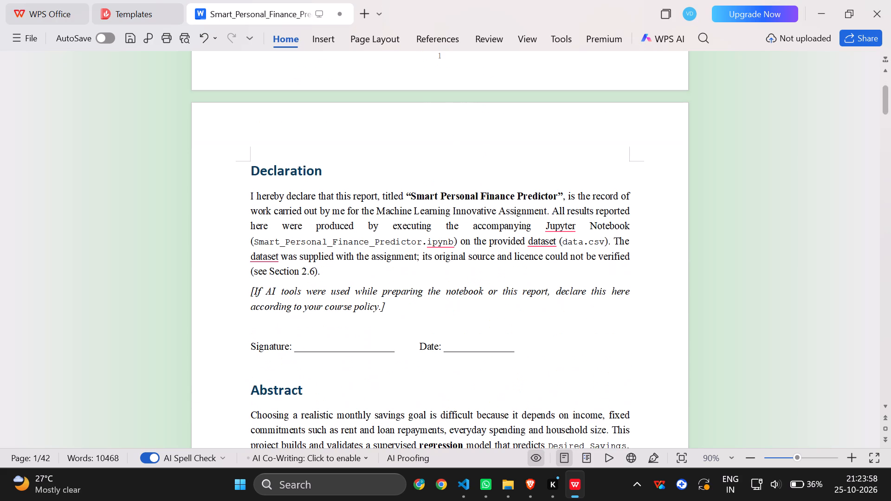
Delete the end of the Declaration, from "(see Section 2.6)" through the AI-tools note and the Signature and Date line.
scroll(547, 296, "down", 1)
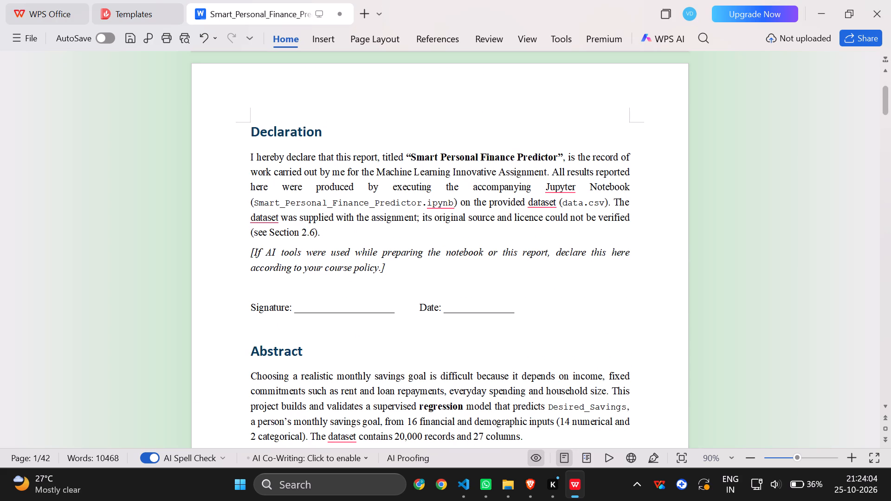
left_click_drag(248, 244, 373, 285)
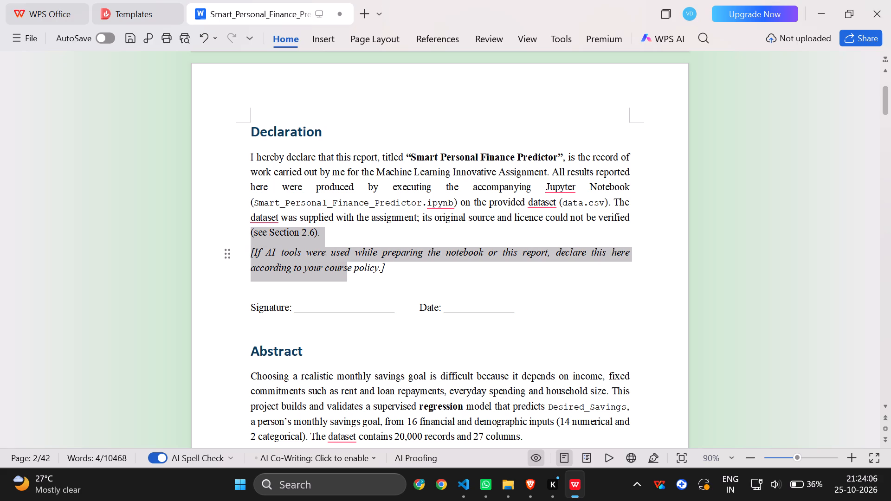
left_click_drag(373, 285, 530, 310)
key("BackSpace")
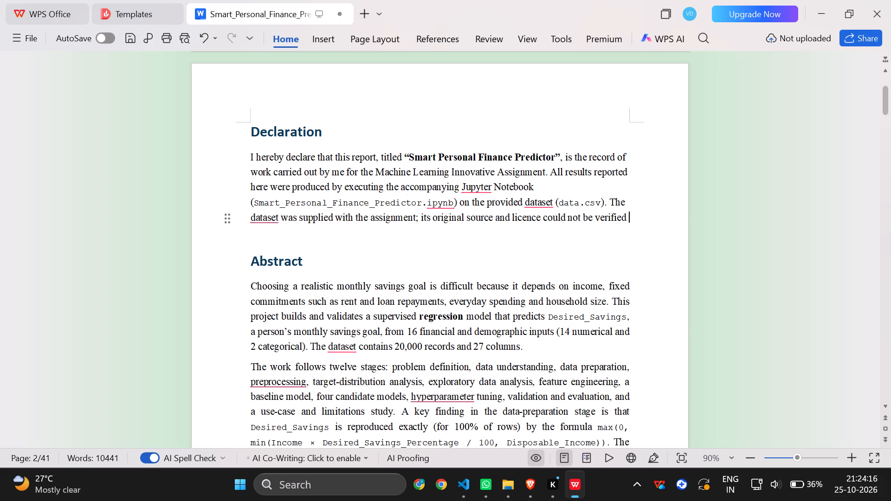
Review the Abstract page down to the start of the Table of Contents and return to the Declaration heading.
scroll(316, 193, "down", 5)
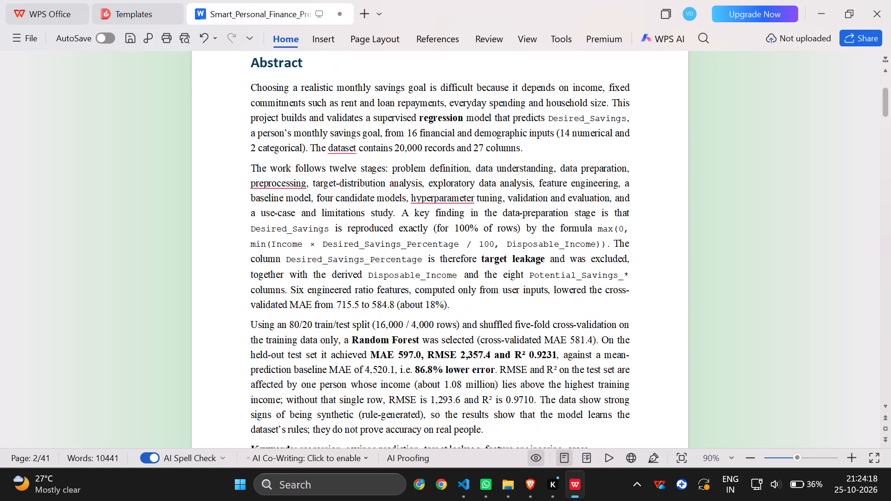
scroll(316, 193, "down", 11)
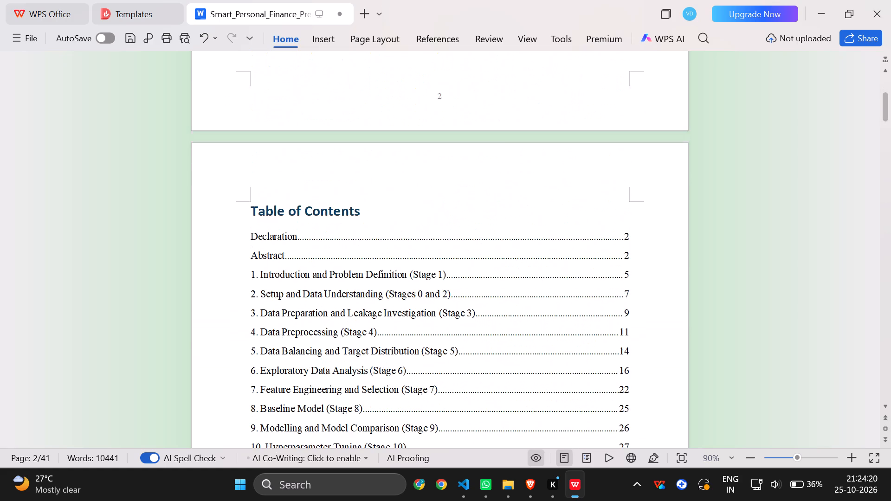
scroll(384, 139, "up", 2)
left_click(396, 173)
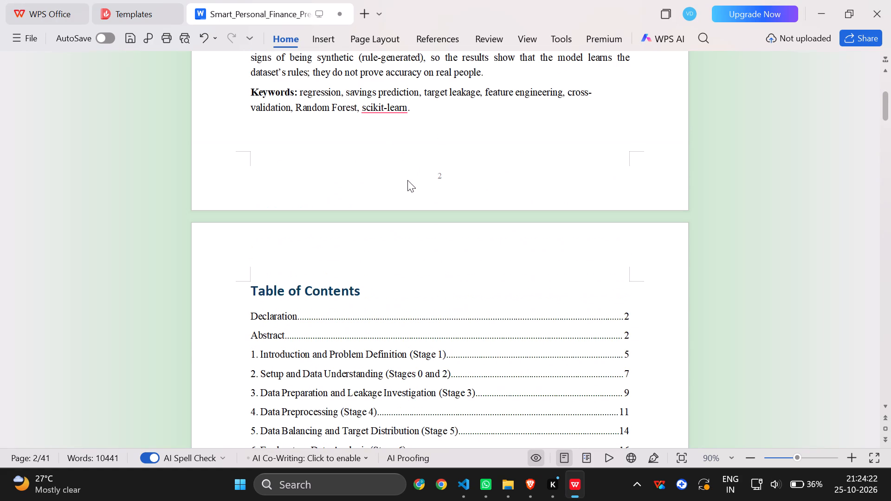
right_click(409, 186)
right_click(502, 141)
scroll(502, 141, "up", 7)
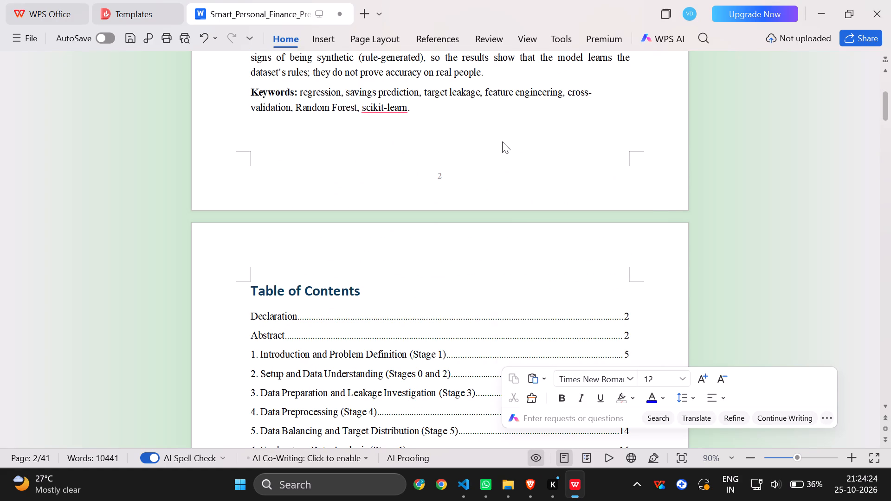
scroll(502, 141, "up", 3)
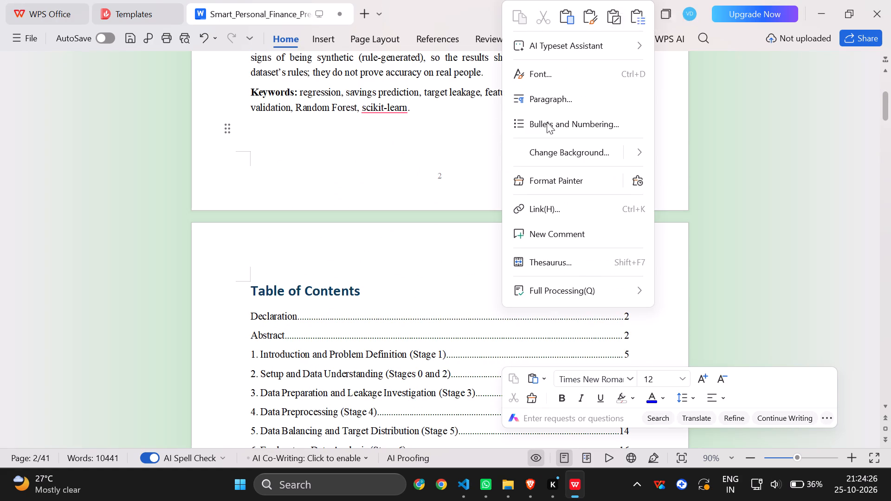
left_click(478, 173)
scroll(478, 173, "up", 5)
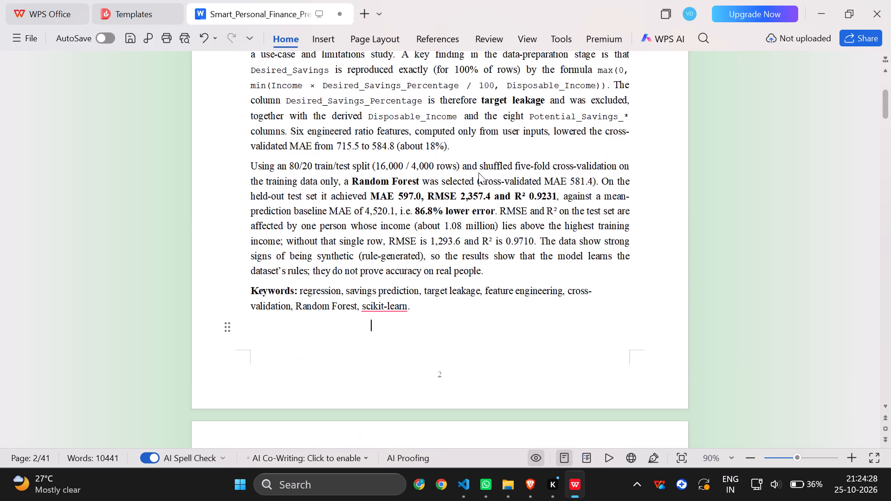
scroll(478, 173, "up", 11)
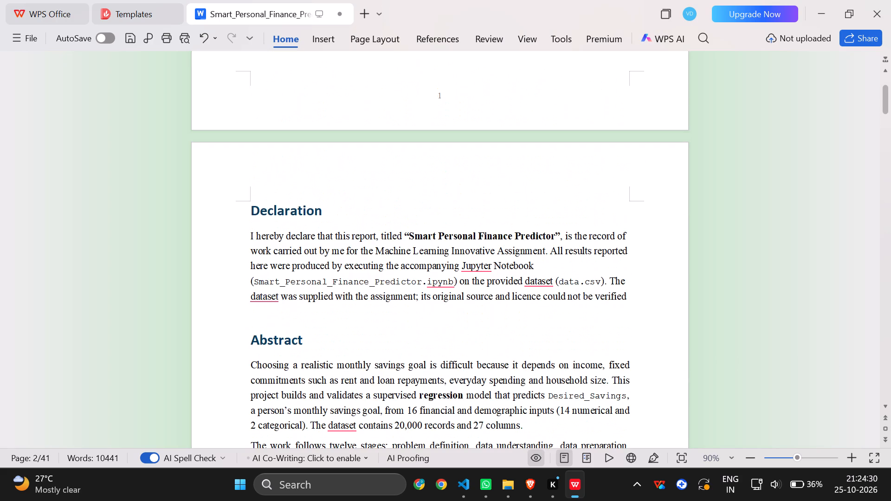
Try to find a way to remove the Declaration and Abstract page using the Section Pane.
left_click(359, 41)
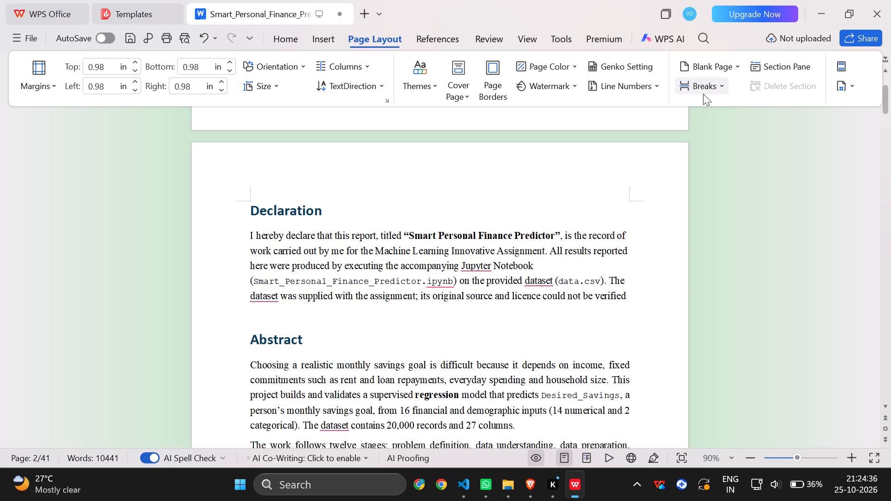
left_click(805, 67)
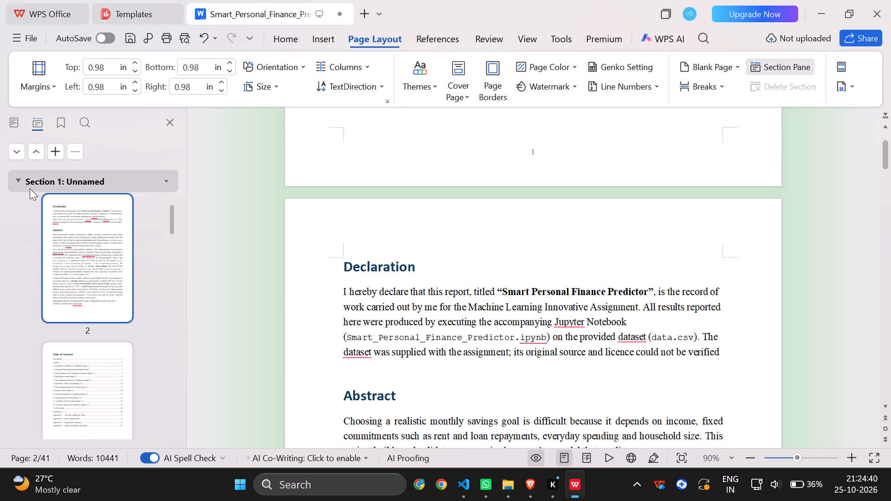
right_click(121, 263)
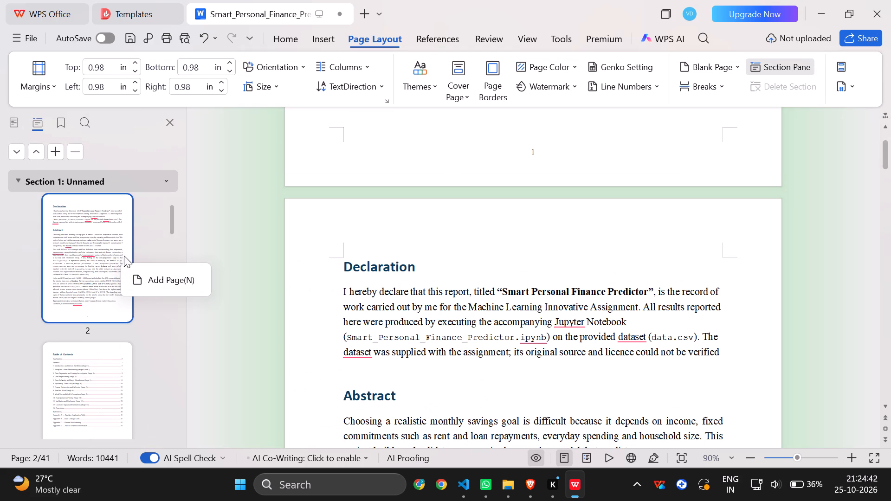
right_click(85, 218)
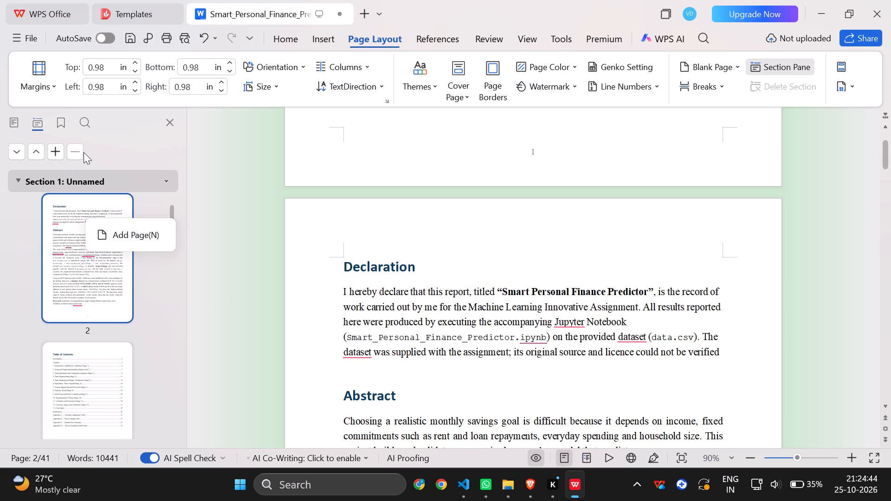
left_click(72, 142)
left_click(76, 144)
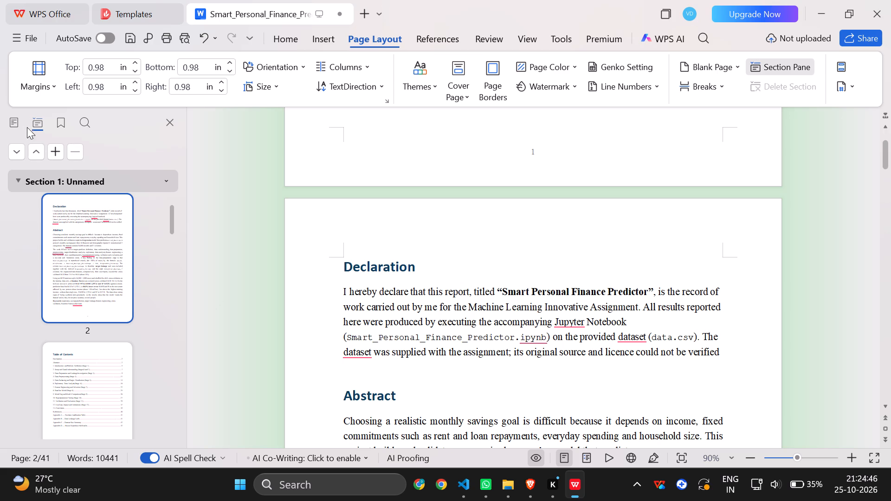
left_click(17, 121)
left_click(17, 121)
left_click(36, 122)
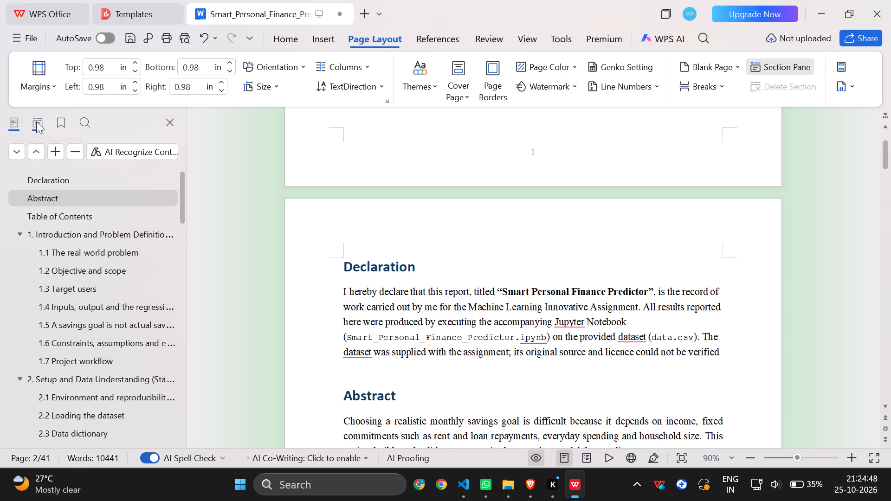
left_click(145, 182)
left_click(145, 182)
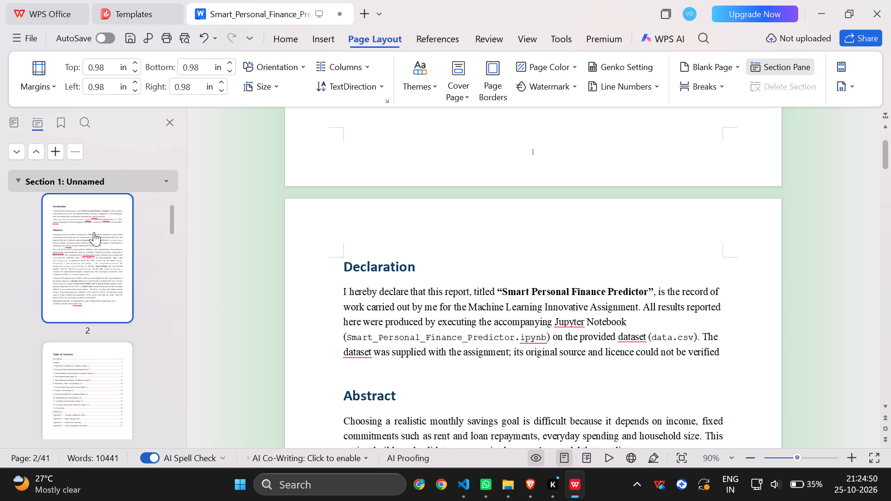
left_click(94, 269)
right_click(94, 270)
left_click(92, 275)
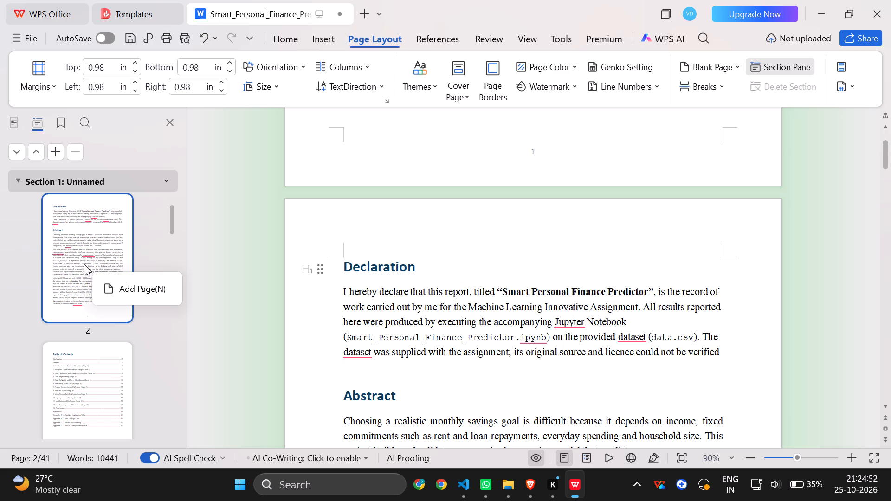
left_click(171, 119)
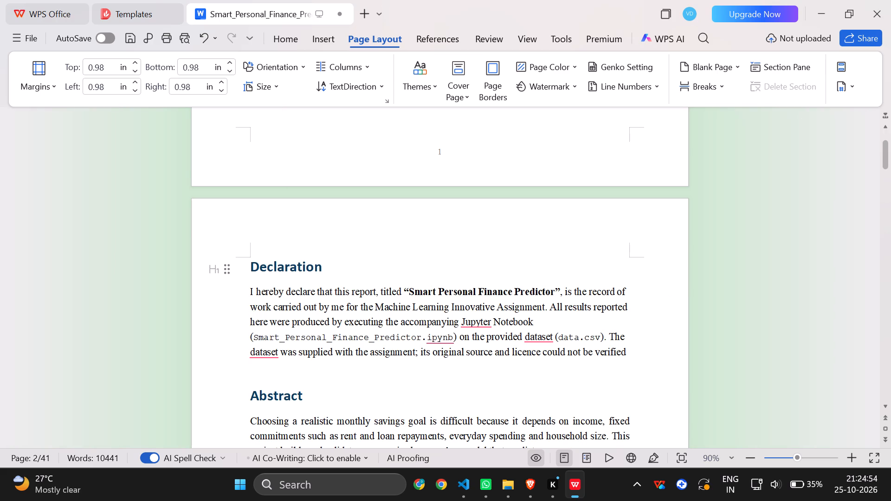
Delete all remaining text of the Declaration and Abstract sections, including both headings and the keywords.
scroll(387, 212, "up", 1)
scroll(387, 212, "down", 3)
left_click_drag(249, 199, 257, 207)
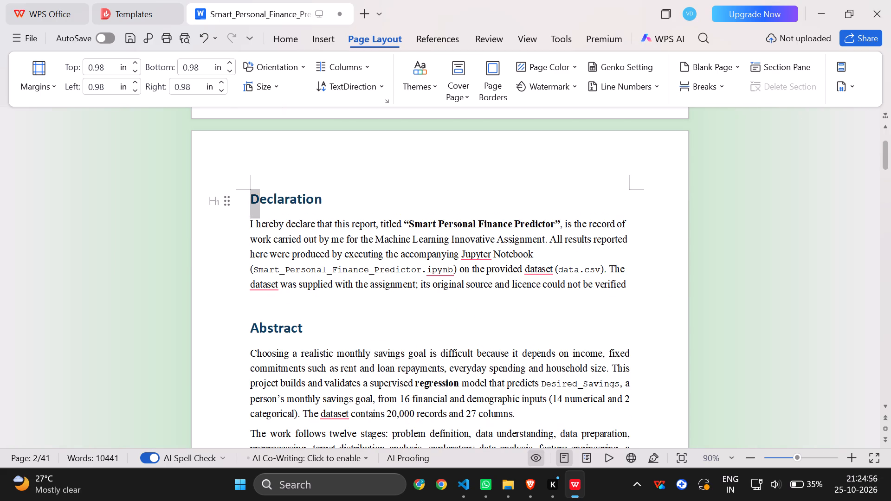
left_click_drag(257, 207, 451, 258)
scroll(297, 232, "down", 14)
key("BackSpace")
Remove the blank page between the cover page and the Table of Contents.
scroll(451, 258, "up", 16)
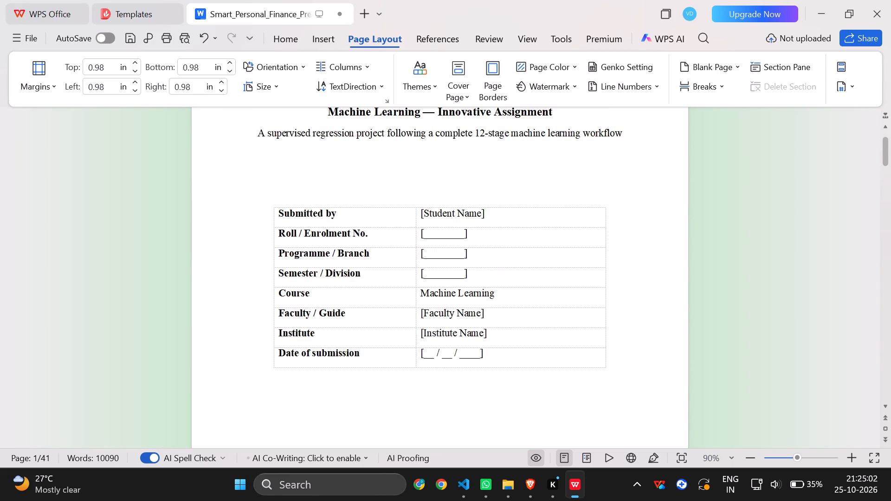
scroll(433, 246, "down", 9)
key("BackSpace")
scroll(427, 241, "down", 18)
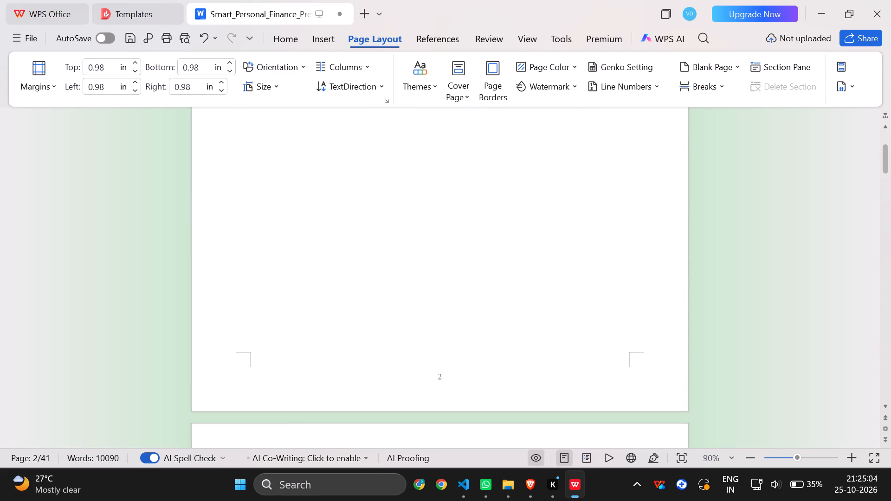
scroll(327, 273, "down", 4)
left_click(260, 313)
left_click(252, 320)
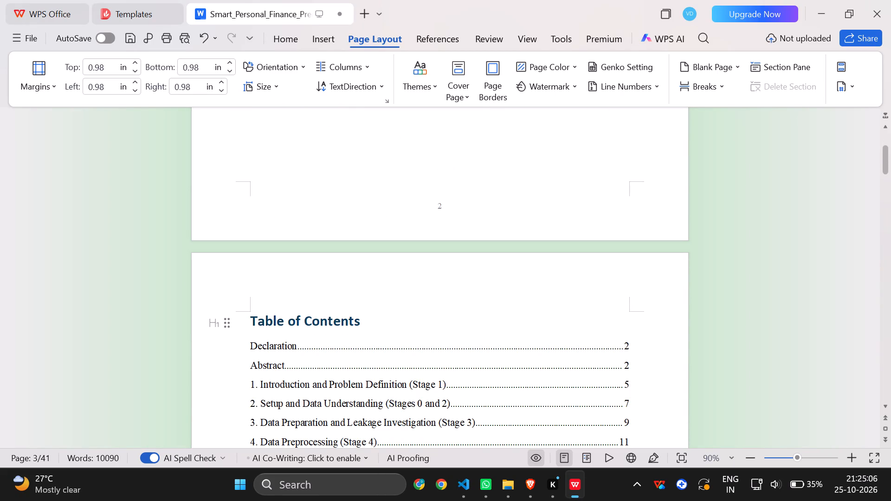
key("BackSpace")
key("BackSpace")
scroll(254, 318, "up", 3)
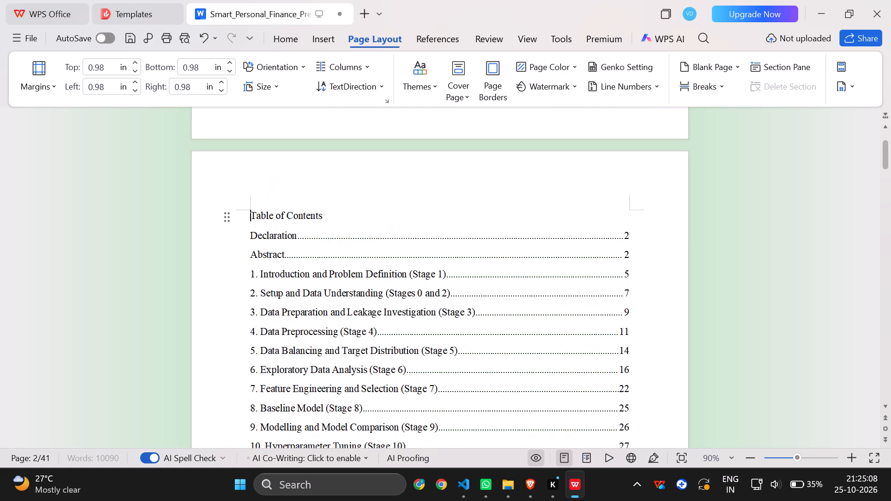
scroll(254, 318, "up", 12)
scroll(250, 314, "down", 5)
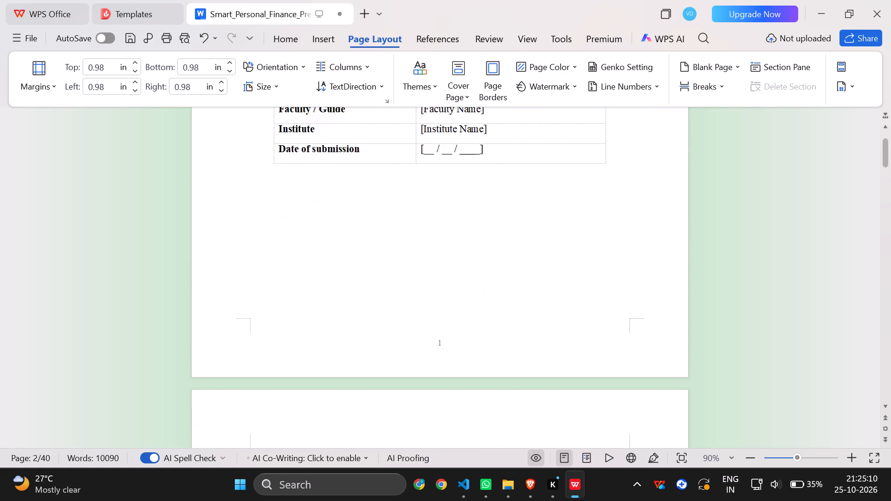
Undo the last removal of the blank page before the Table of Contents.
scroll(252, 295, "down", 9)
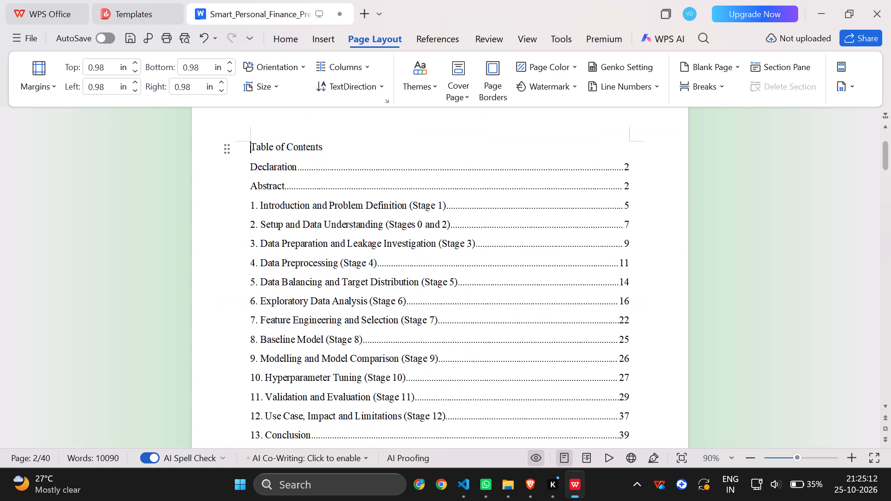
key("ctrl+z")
Remove the blank page before the Table of Contents by deleting backwards from the start of its heading.
scroll(284, 306, "down", 2)
left_click(242, 375)
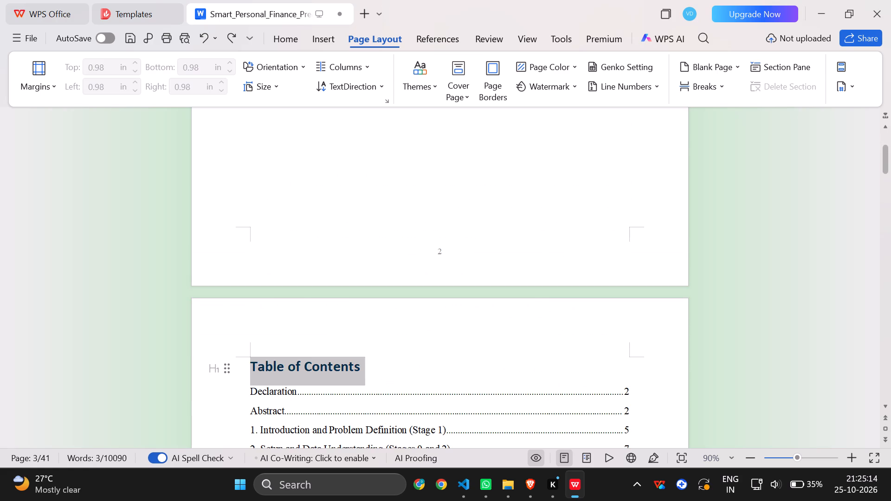
left_click(160, 379)
left_click(122, 339)
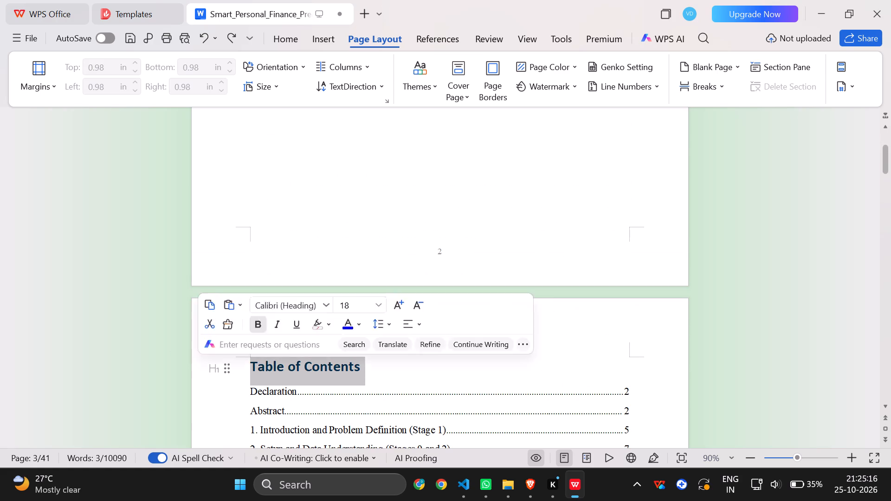
left_click(142, 281)
left_click(259, 348)
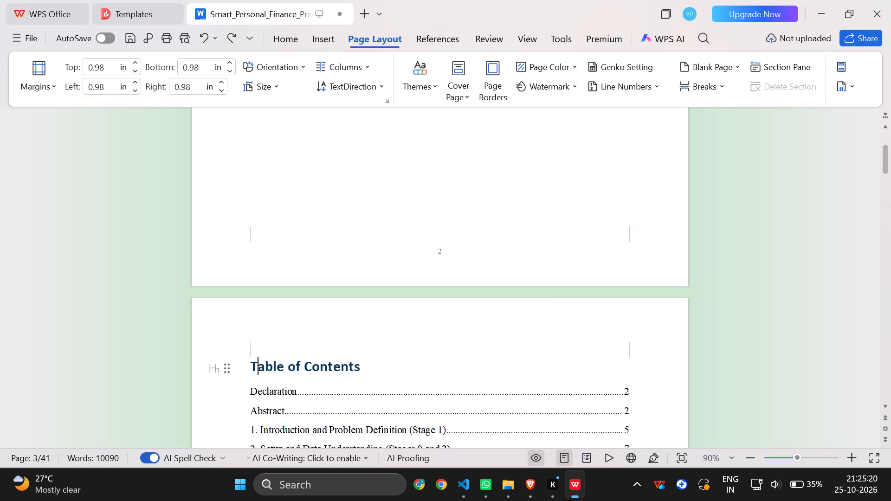
key("Left")
key("BackSpace")
key("BackSpace")
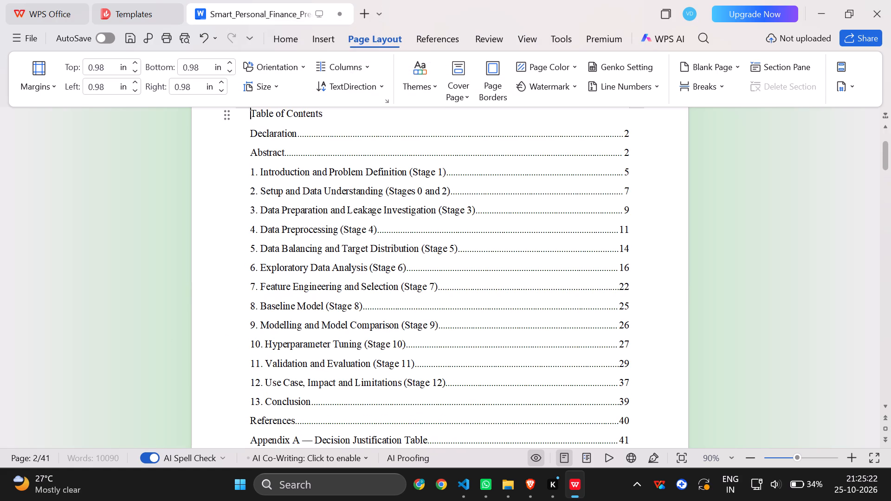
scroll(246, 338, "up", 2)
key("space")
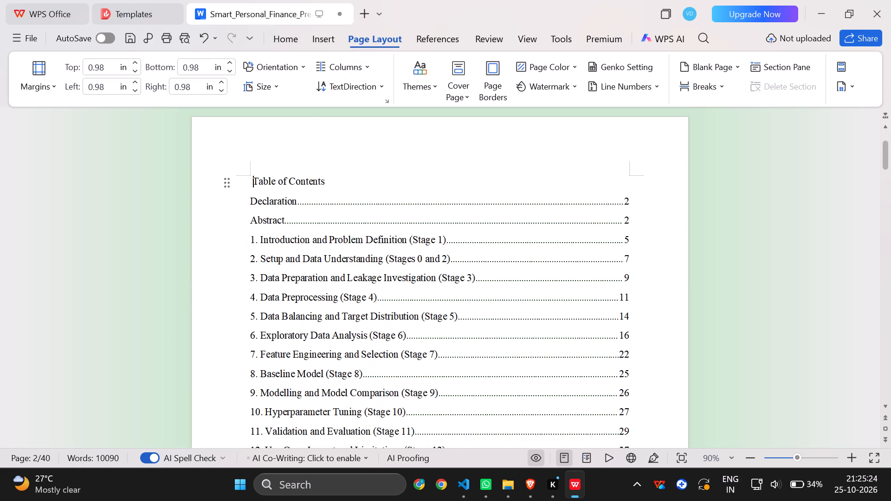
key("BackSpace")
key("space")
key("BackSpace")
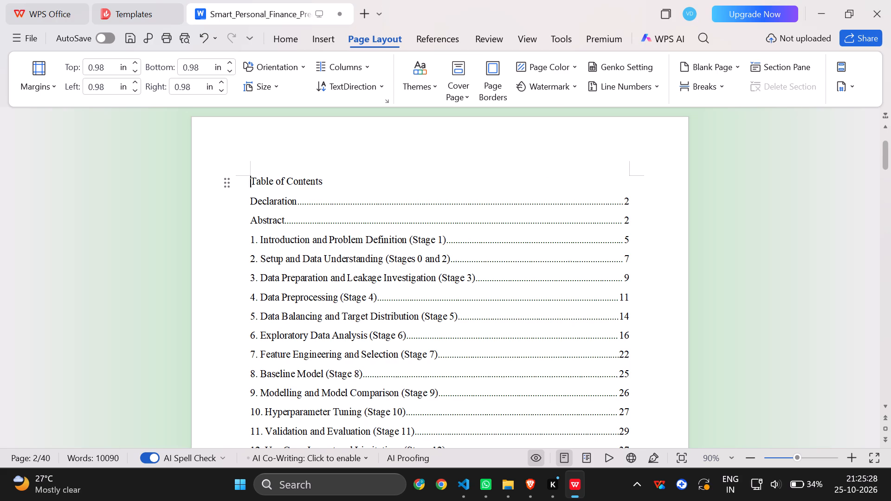
Review section 1, Introduction and Problem Definition, from its heading down to the constraints and ethical considerations in 1.6.
left_click(128, 244)
scroll(128, 244, "down", 20)
scroll(128, 244, "down", 2)
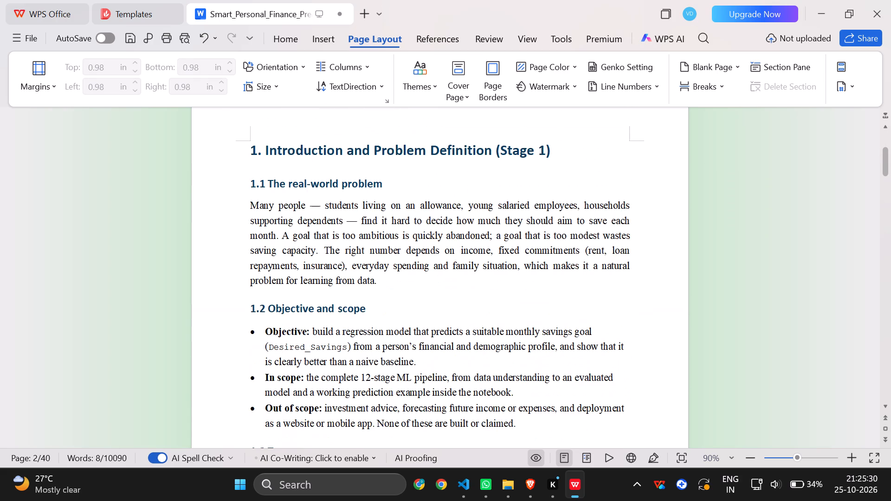
scroll(117, 238, "up", 2)
scroll(159, 207, "up", 1)
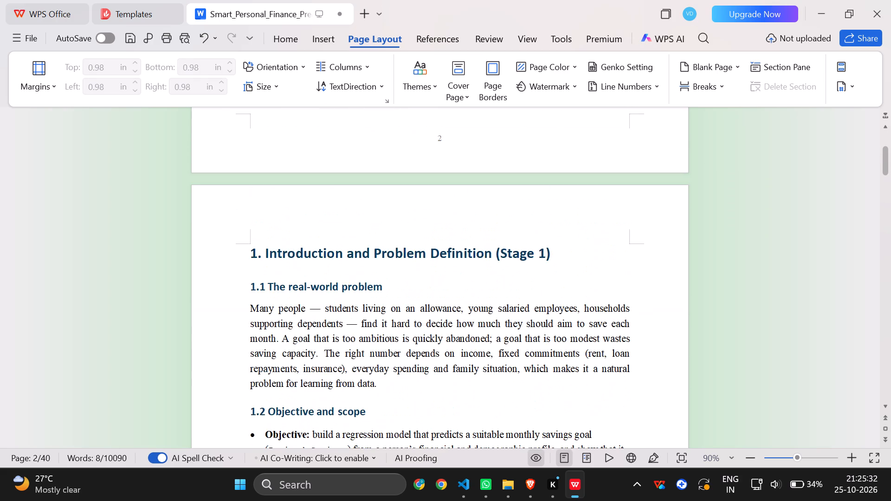
scroll(195, 171, "down", 9)
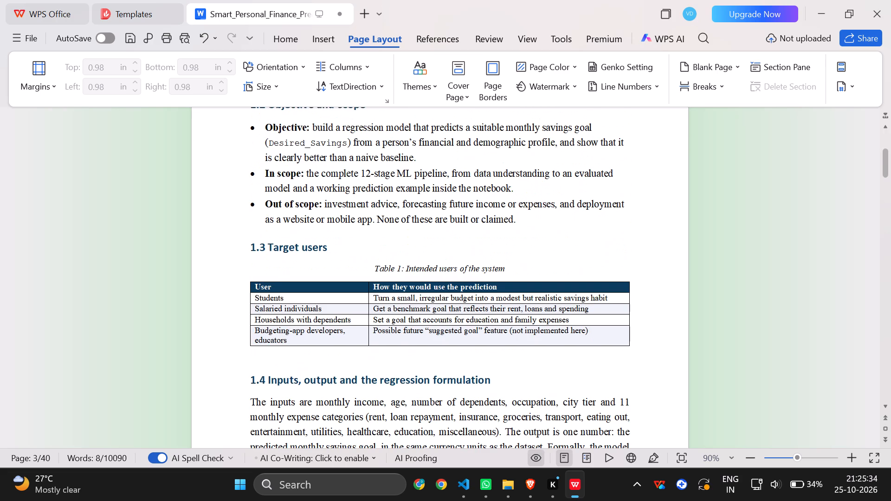
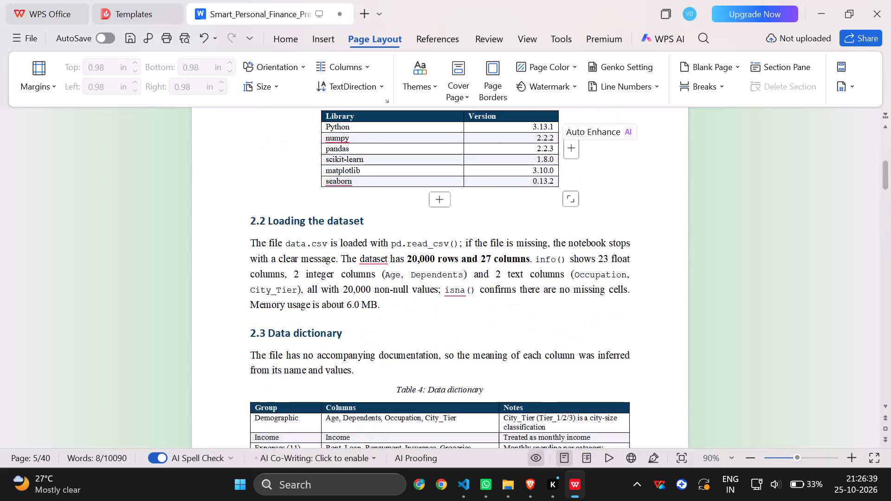
Review the report's text, tables and figures from section 2.2 Loading the dataset through section 6.8 Multivariate view.
scroll(375, 325, "down", 12)
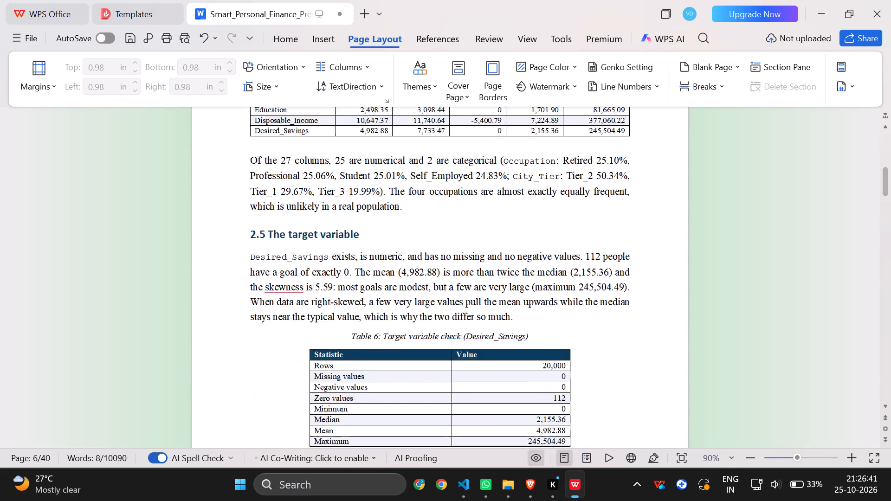
scroll(377, 322, "down", 8)
scroll(379, 307, "up", 1)
scroll(381, 295, "down", 5)
scroll(383, 292, "up", 1)
scroll(383, 289, "down", 7)
scroll(383, 289, "up", 1)
scroll(383, 289, "down", 2)
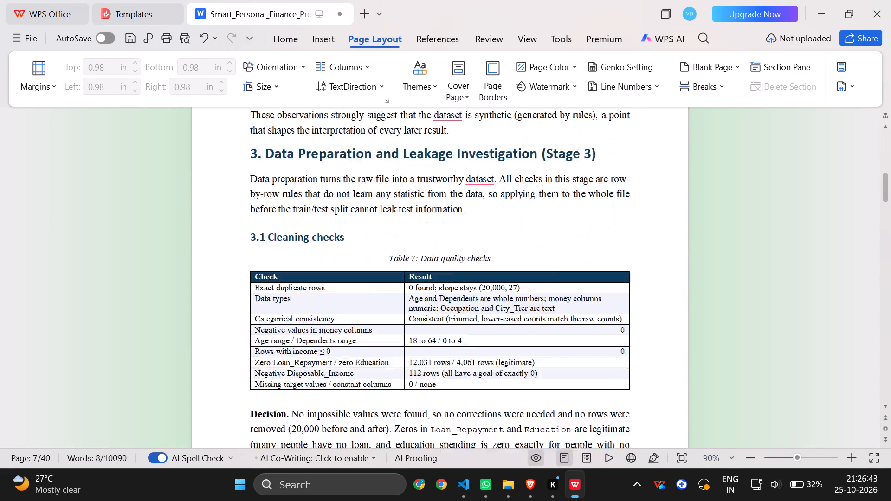
scroll(383, 289, "down", 10)
scroll(383, 289, "down", 12)
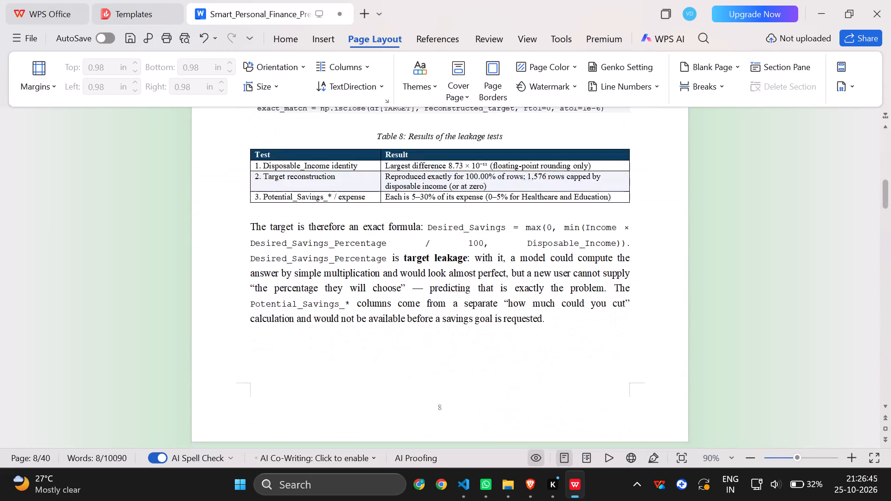
scroll(383, 289, "down", 20)
scroll(383, 289, "up", 3)
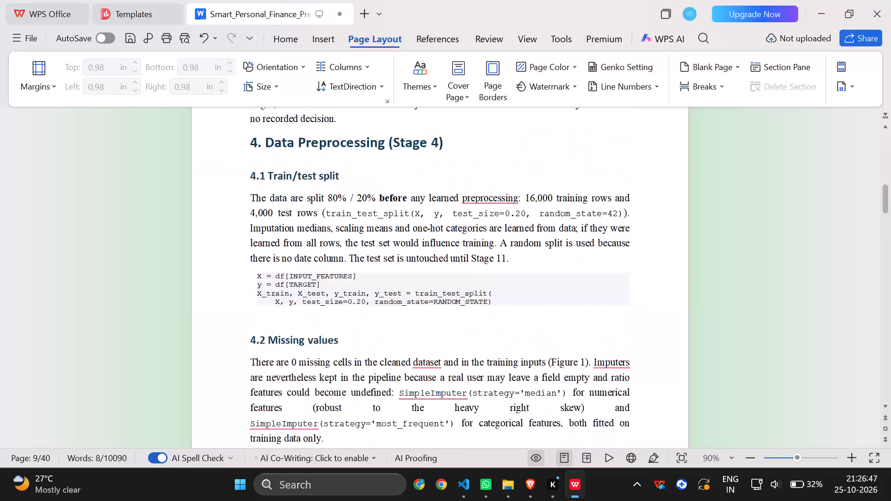
scroll(383, 289, "up", 1)
scroll(383, 289, "down", 6)
scroll(383, 287, "up", 1)
scroll(383, 287, "down", 6)
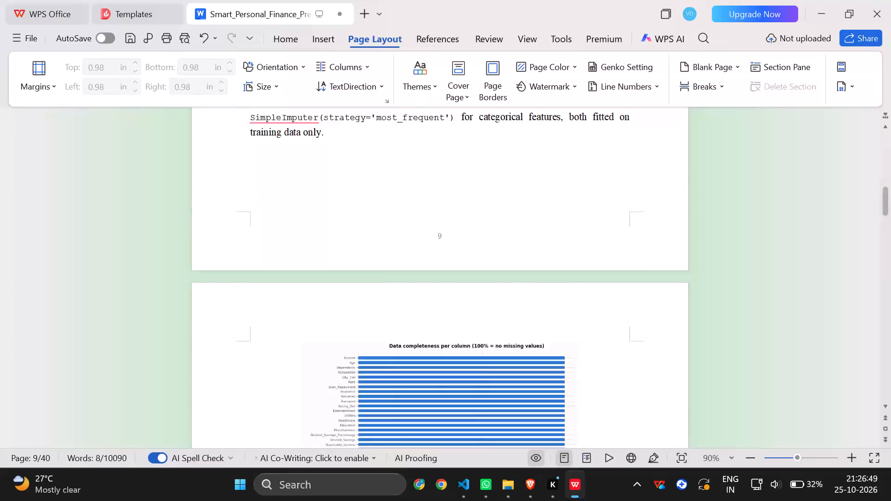
scroll(383, 287, "down", 20)
scroll(383, 287, "down", 7)
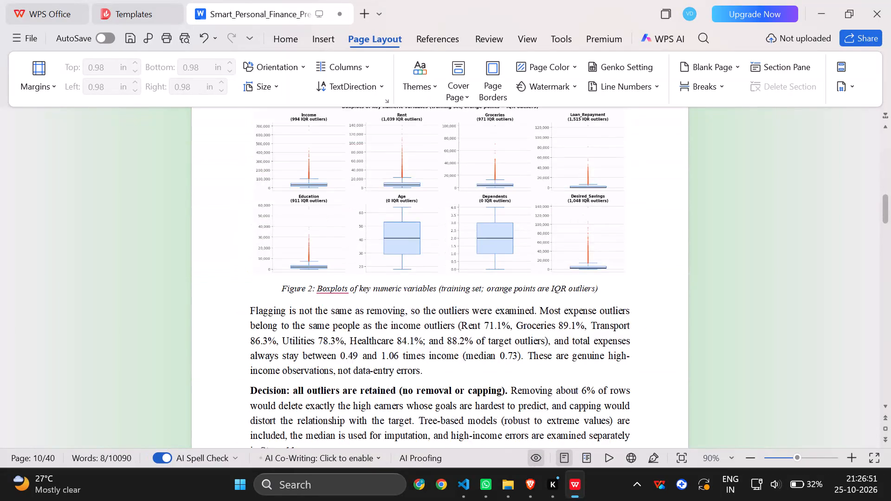
scroll(379, 282, "down", 13)
scroll(379, 282, "down", 9)
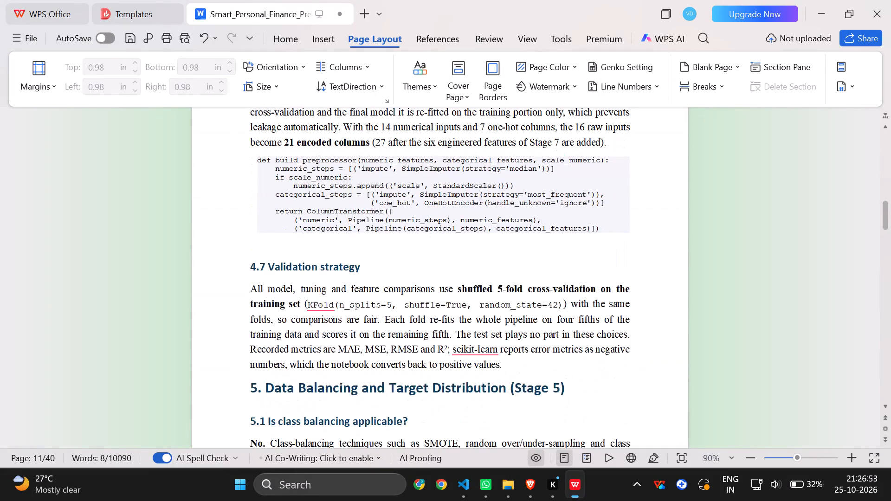
scroll(379, 282, "down", 5)
scroll(379, 282, "down", 18)
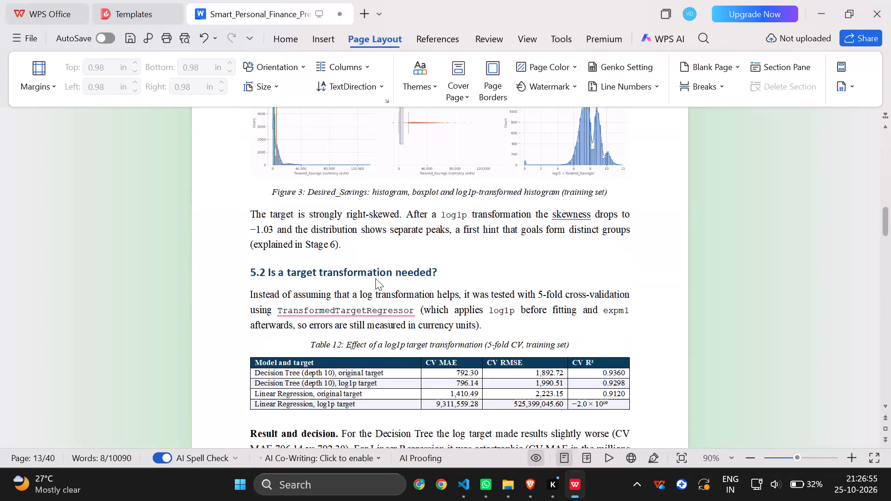
scroll(375, 278, "down", 16)
scroll(373, 276, "up", 1)
scroll(373, 276, "down", 2)
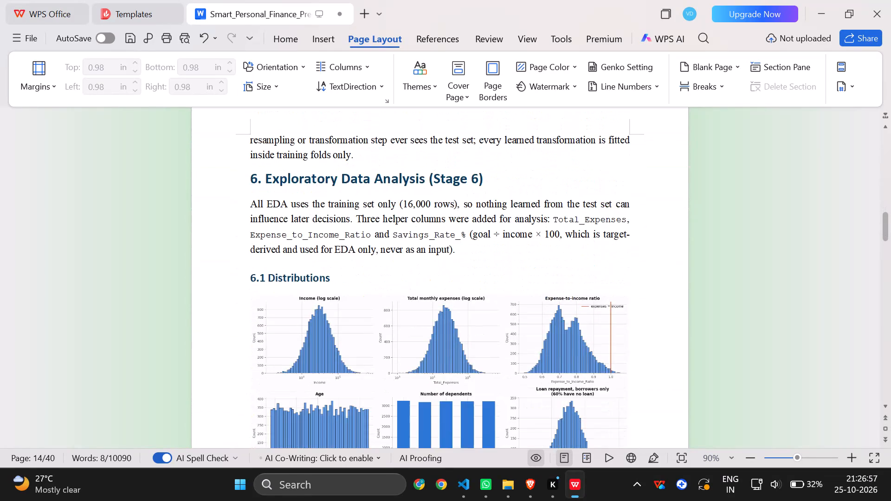
scroll(373, 276, "down", 1)
scroll(373, 276, "down", 20)
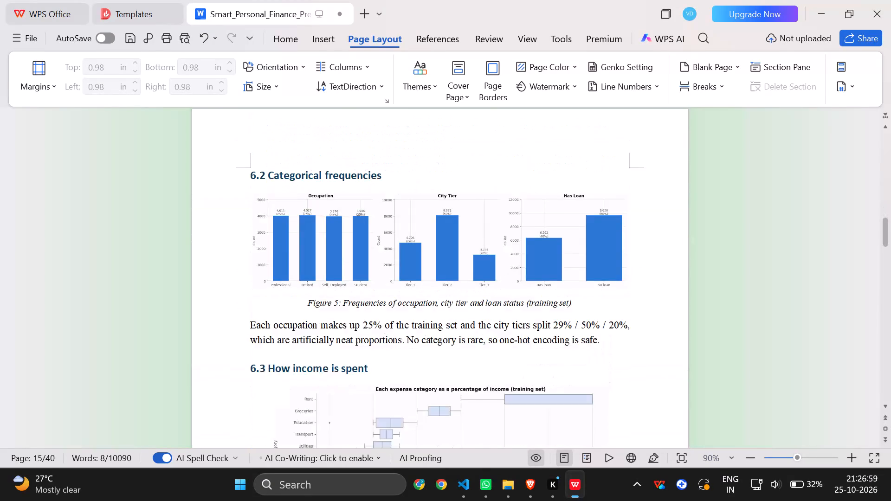
scroll(373, 276, "down", 20)
scroll(373, 276, "down", 3)
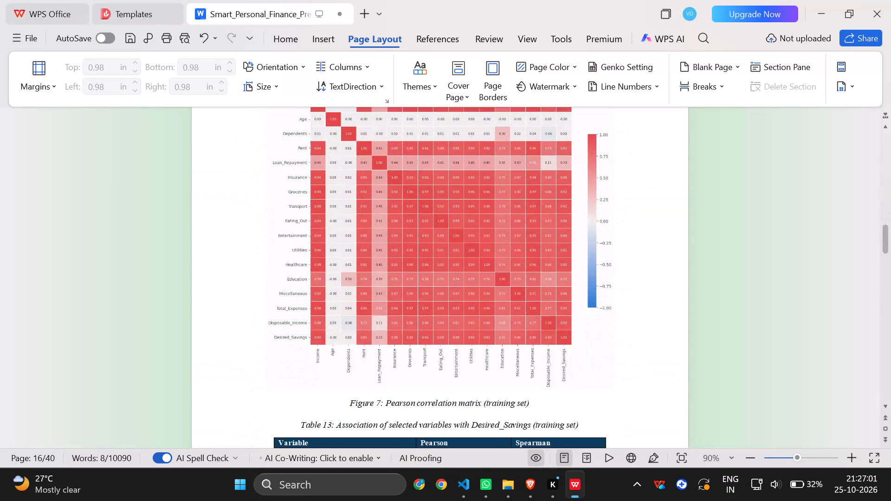
scroll(373, 276, "down", 13)
scroll(373, 276, "up", 1)
scroll(373, 276, "down", 18)
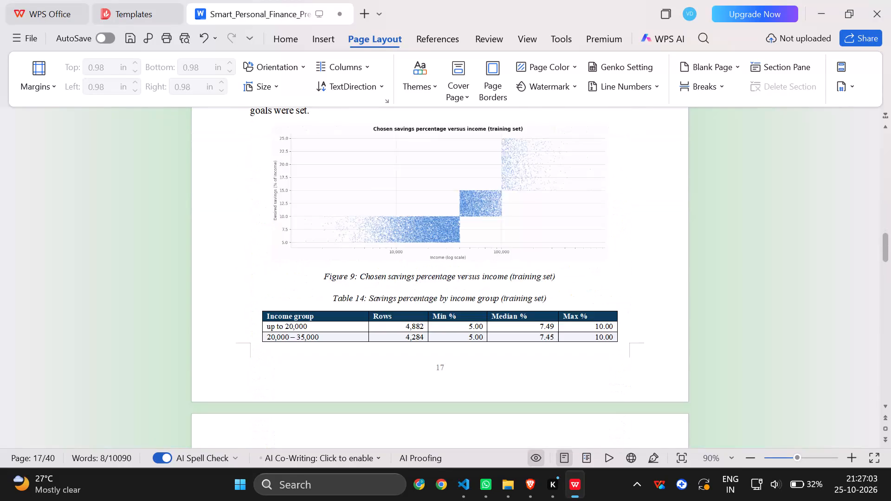
scroll(373, 276, "down", 20)
scroll(373, 276, "down", 13)
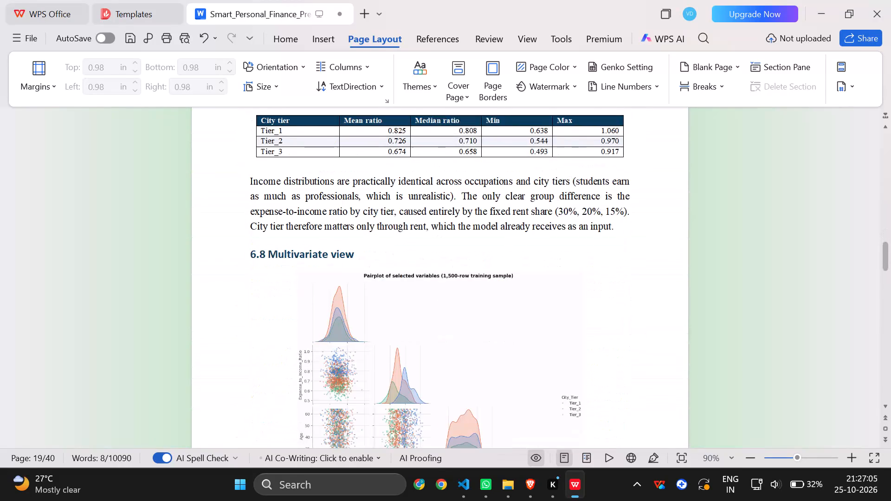
scroll(373, 276, "down", 4)
Skim the rest of the report from the pairplot in section 6.8 to Appendix A, the Decision Justification Table.
left_click(890, 264)
left_click_drag(885, 257, 890, 261)
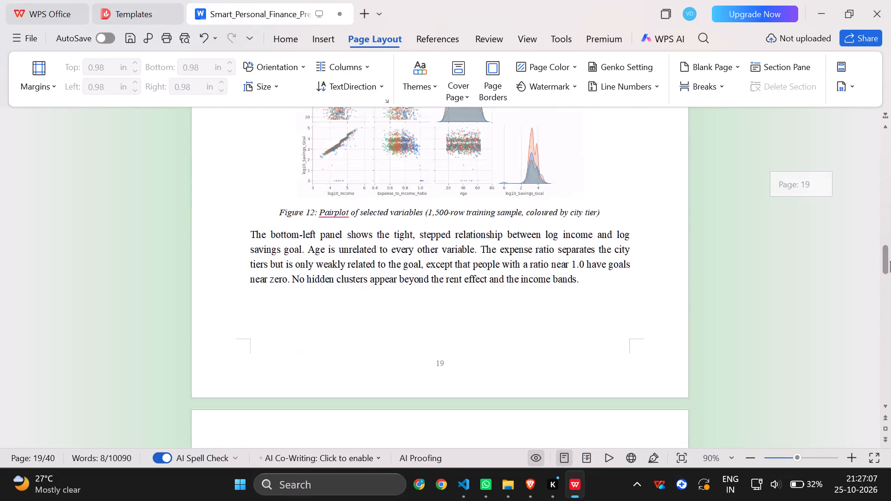
left_click_drag(890, 261, 890, 313)
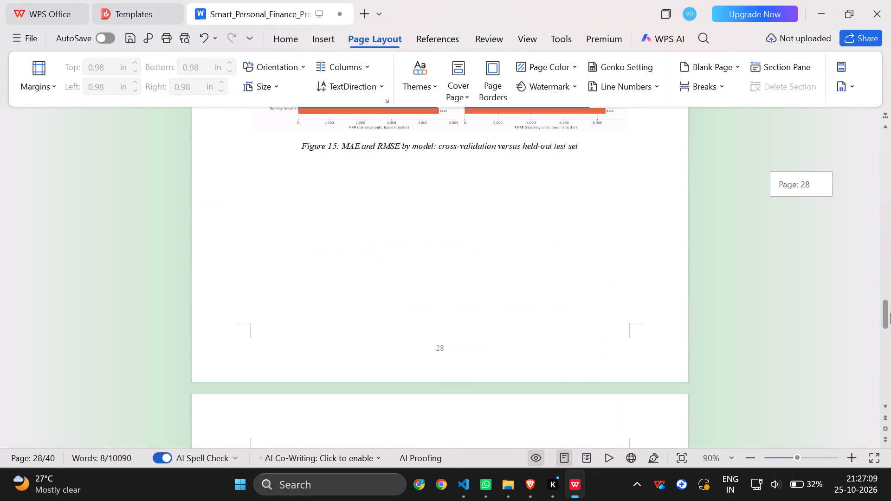
left_click_drag(890, 313, 890, 327)
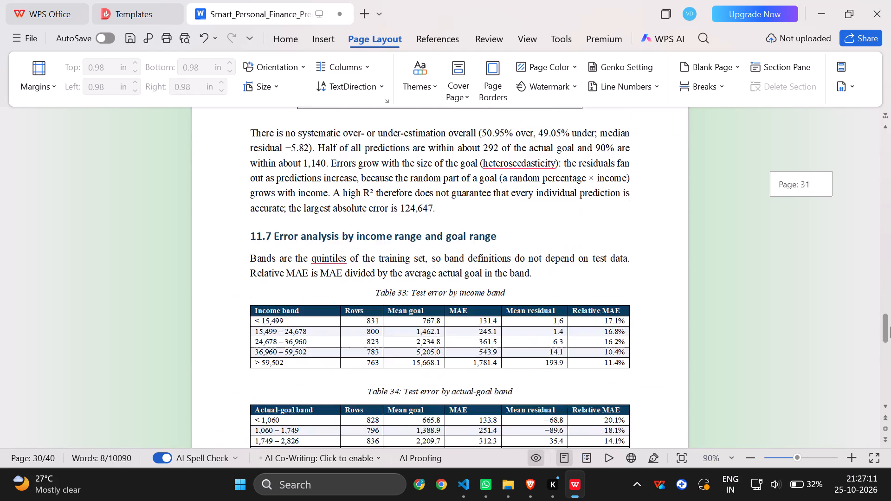
left_click_drag(890, 327, 890, 344)
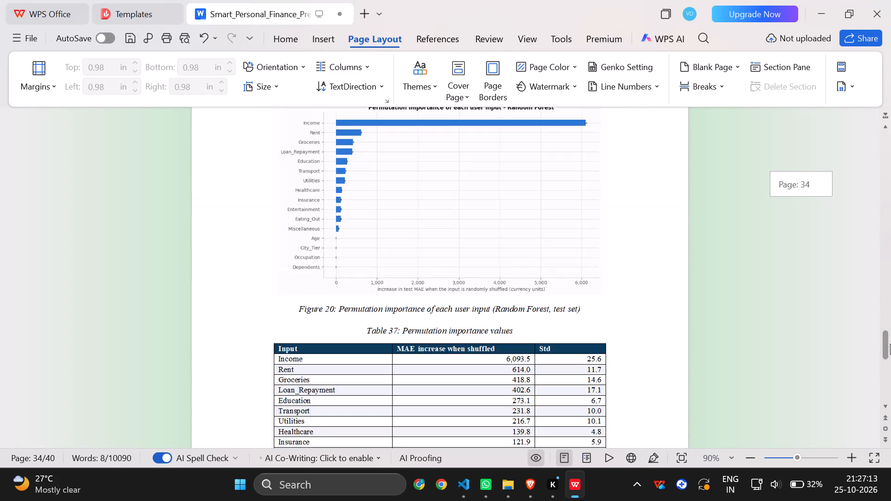
left_click_drag(890, 344, 890, 359)
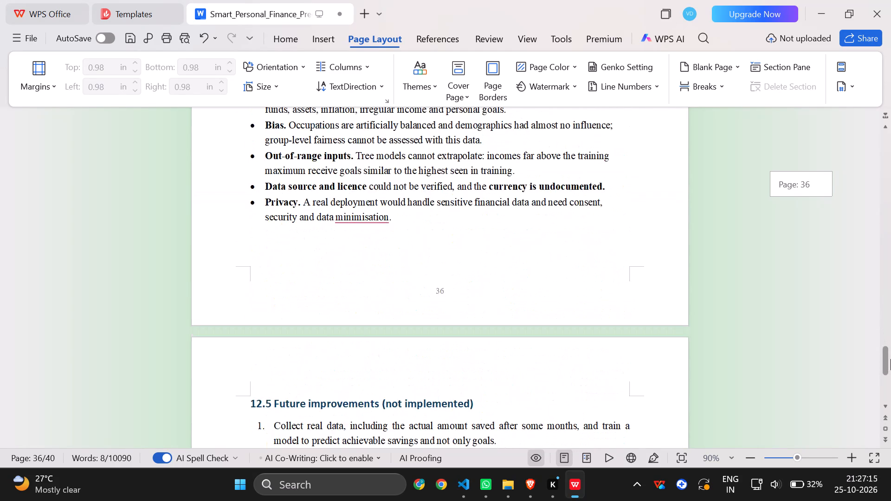
left_click_drag(890, 359, 890, 372)
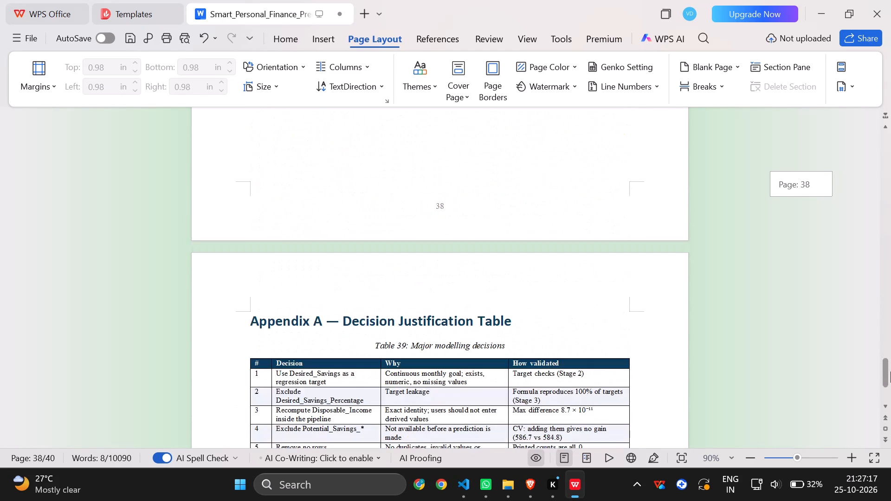
Review the report's References list and the section 13 Conclusion before it.
left_click_drag(890, 372, 888, 370)
scroll(416, 289, "up", 11)
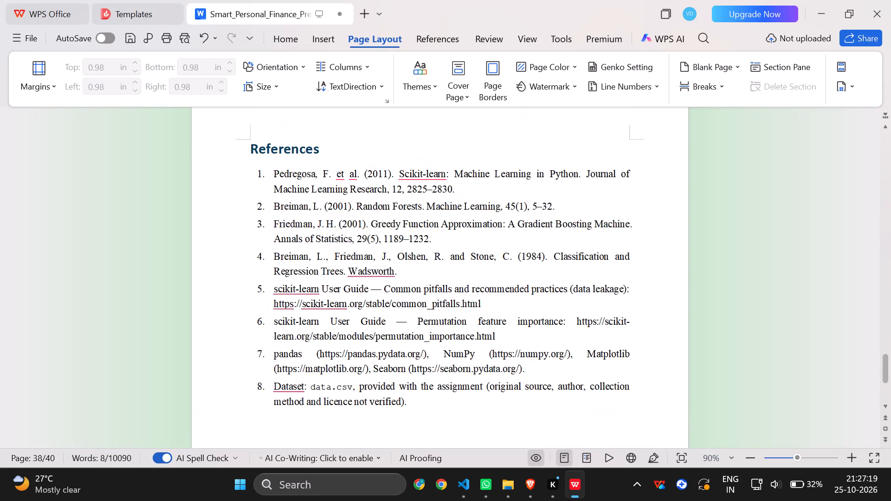
scroll(414, 289, "up", 8)
scroll(414, 289, "down", 5)
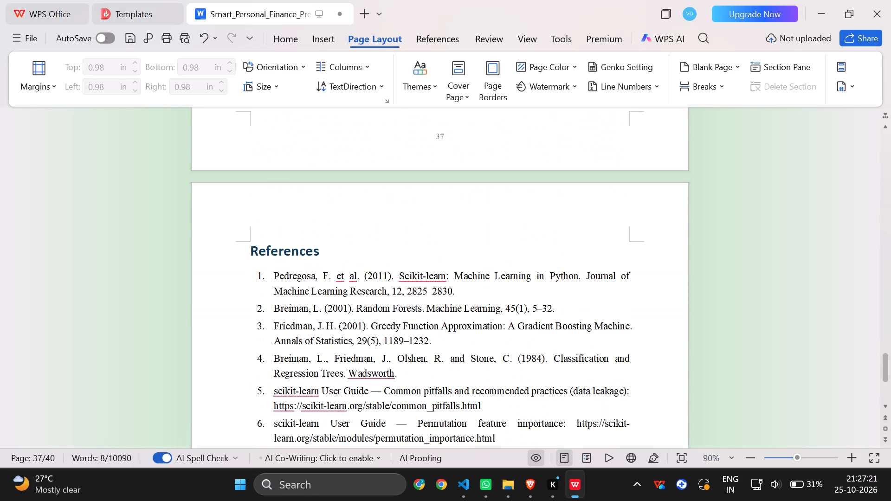
scroll(414, 289, "down", 4)
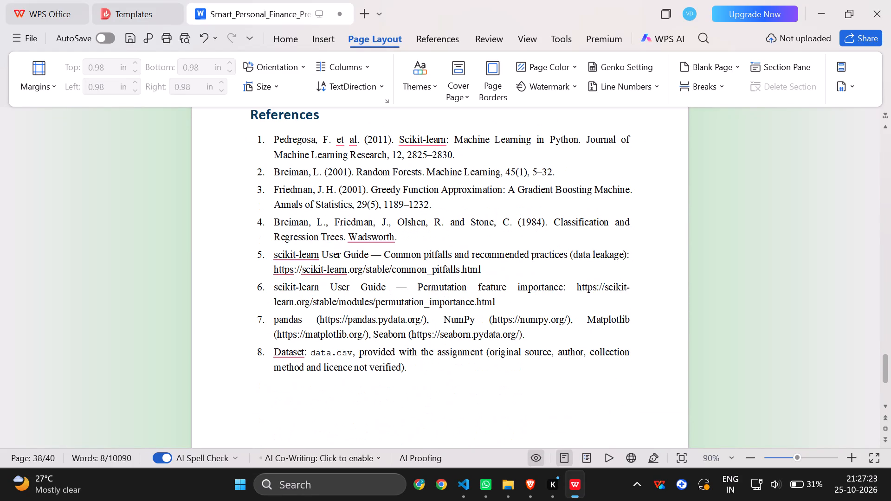
scroll(411, 289, "up", 2)
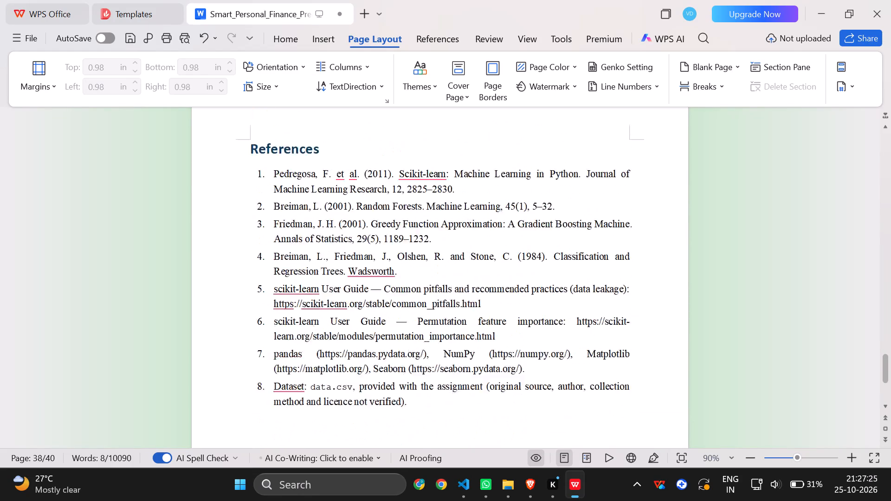
scroll(411, 289, "up", 14)
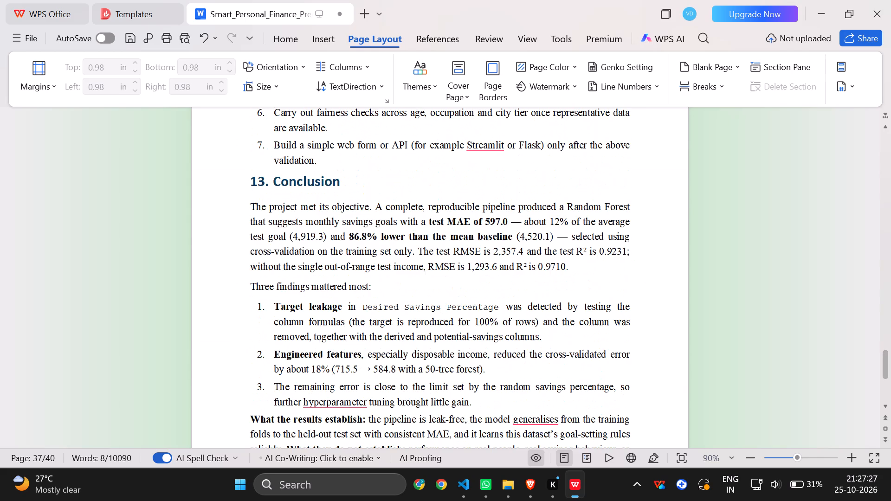
scroll(411, 289, "down", 20)
scroll(411, 289, "down", 1)
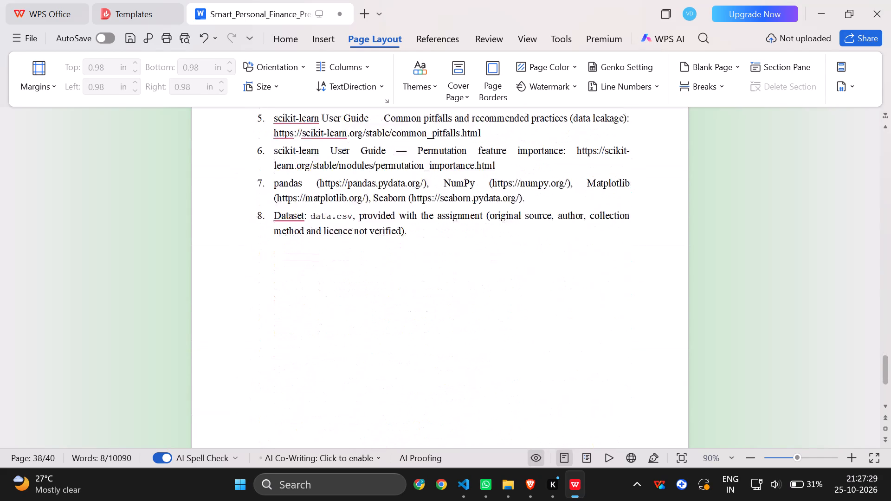
Review the report's appendices, from the Appendix A decision table through Appendix D, How to Reproduce the Results.
scroll(411, 289, "down", 15)
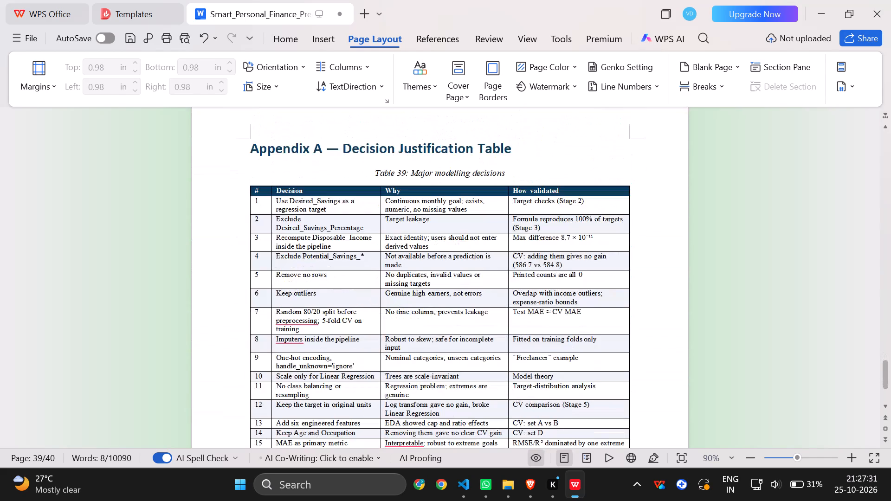
scroll(410, 288, "down", 3)
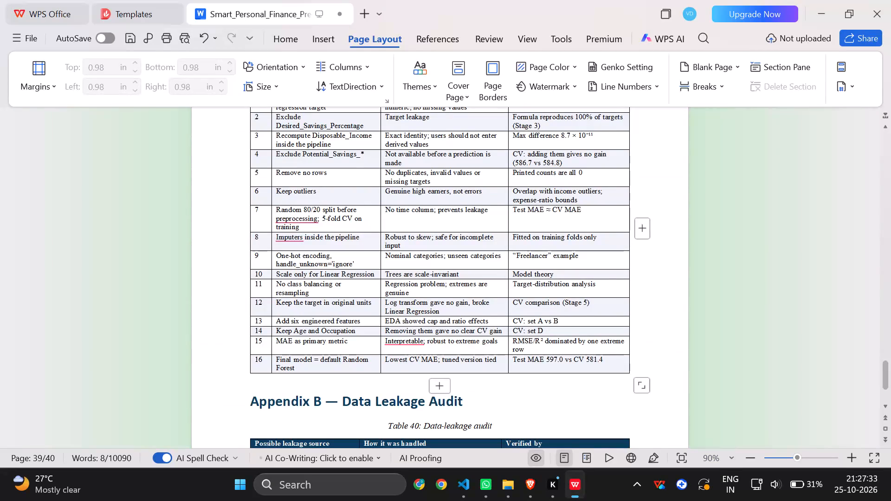
scroll(406, 285, "up", 3)
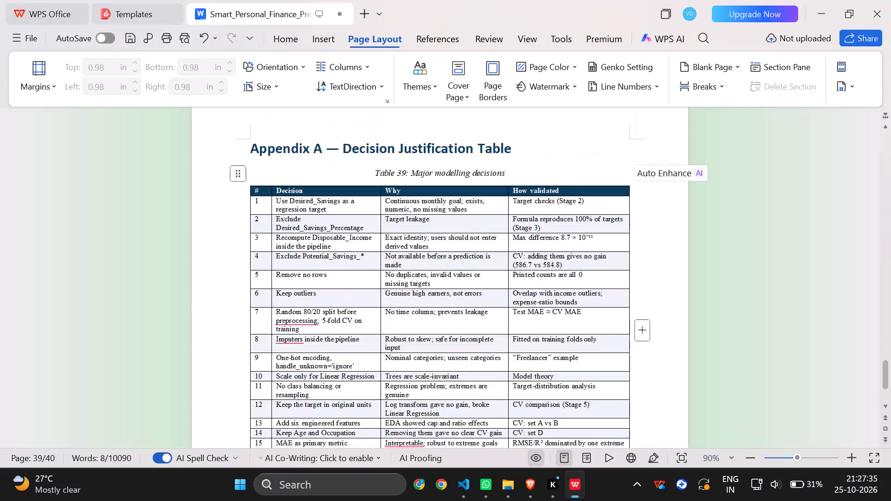
scroll(406, 285, "down", 4)
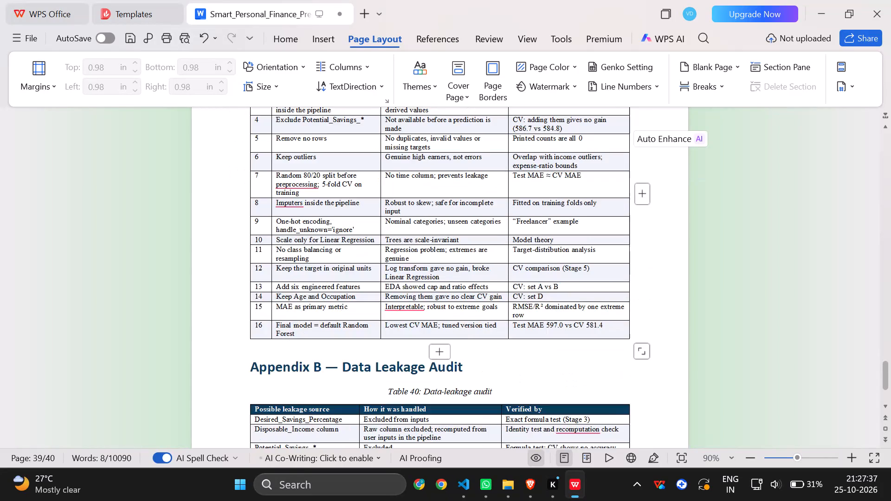
scroll(406, 285, "down", 5)
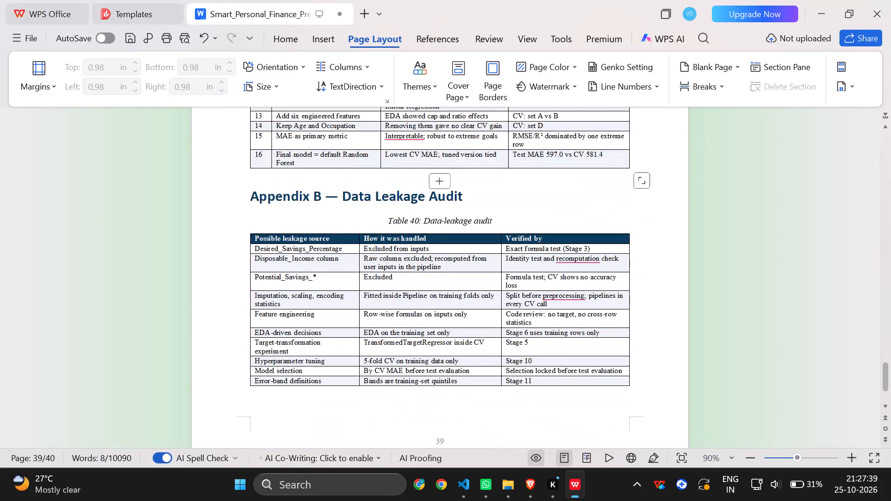
scroll(406, 285, "down", 15)
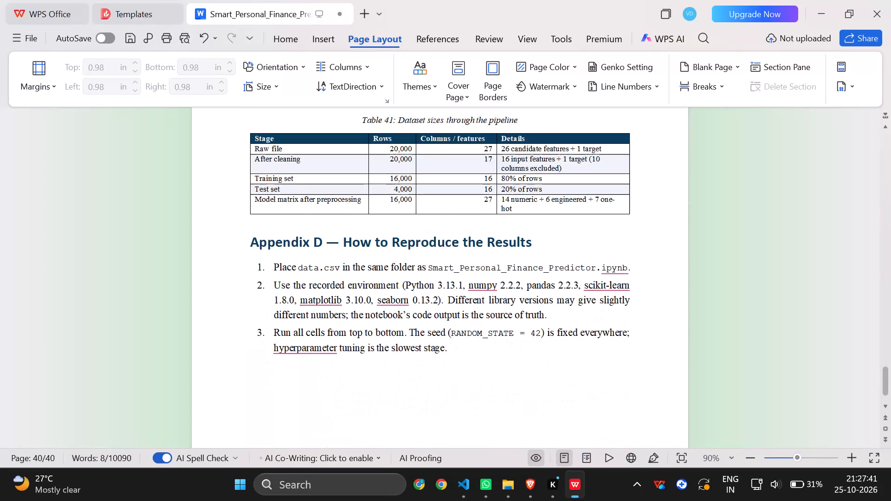
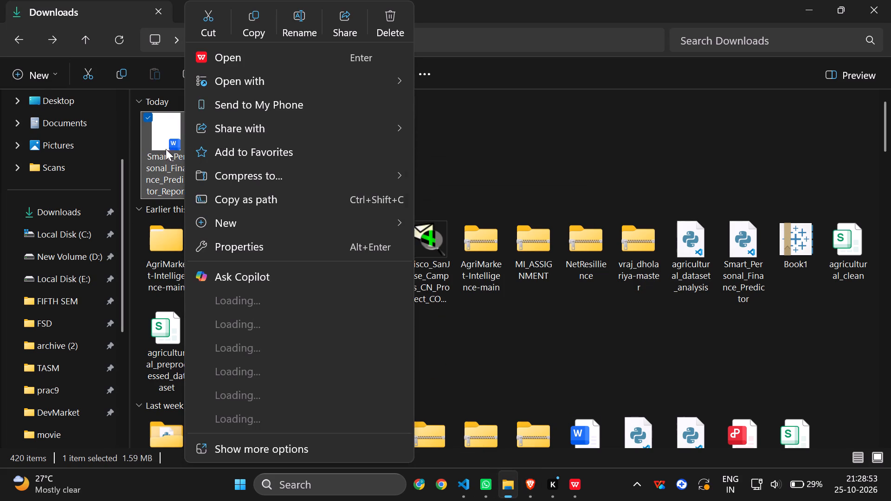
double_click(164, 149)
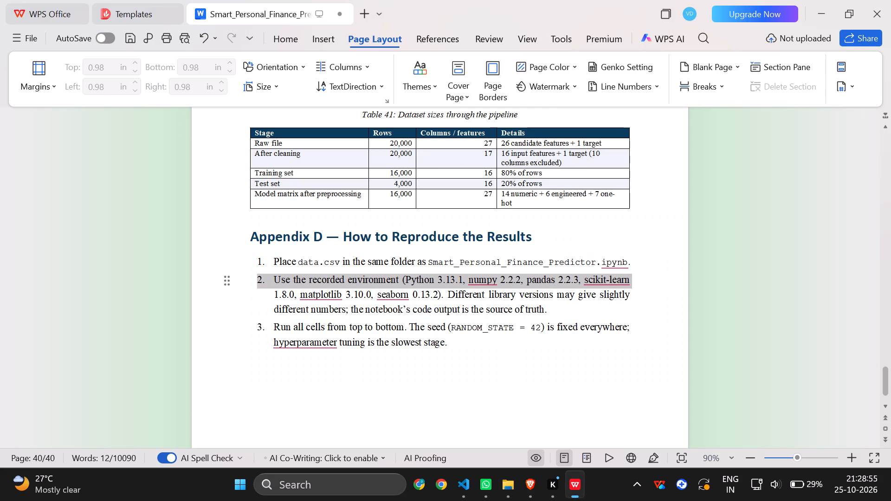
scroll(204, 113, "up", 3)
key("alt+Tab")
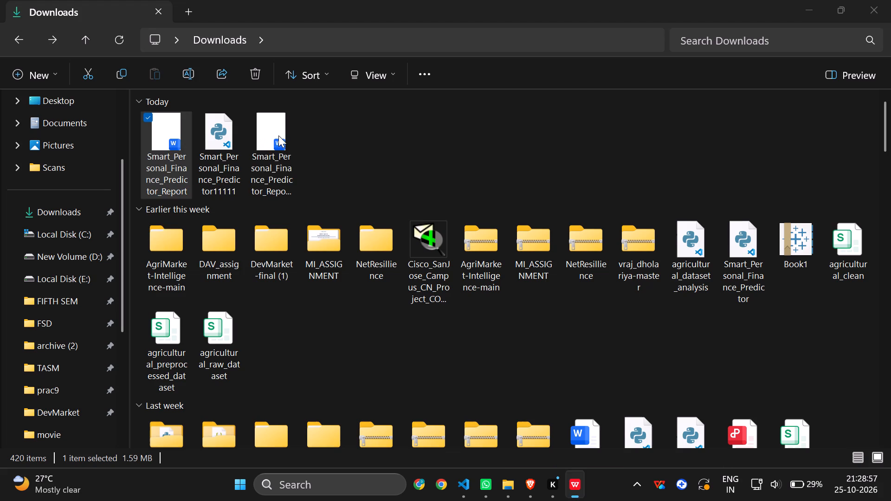
Open the newly downloaded copy, Smart_Personal_Finance_Predictor_Report (1), in WPS Office.
double_click(291, 131)
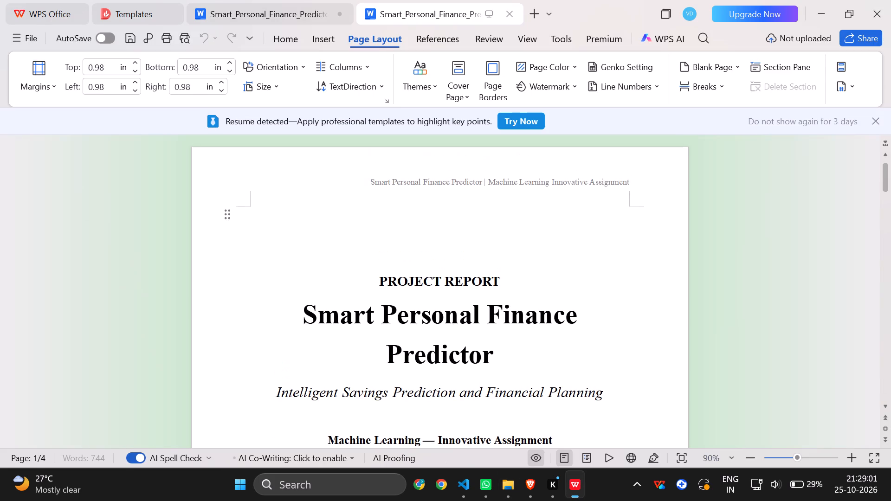
Review the reformatted report's cover page, declaration, abstract and start of the table of contents, dismissing the template suggestion.
scroll(299, 203, "down", 11)
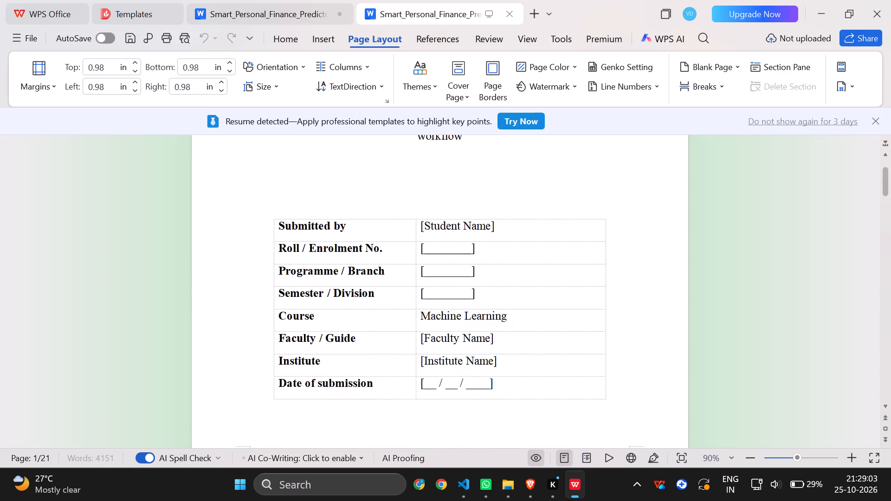
scroll(326, 194, "down", 16)
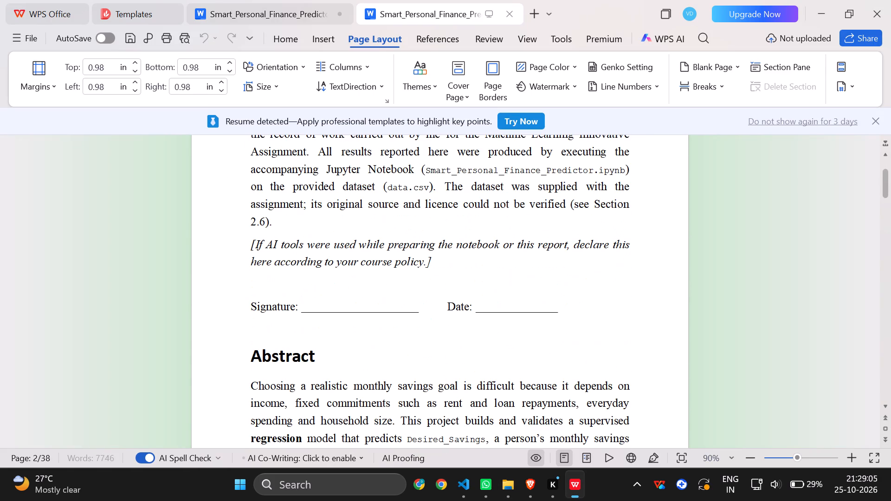
left_click(873, 121)
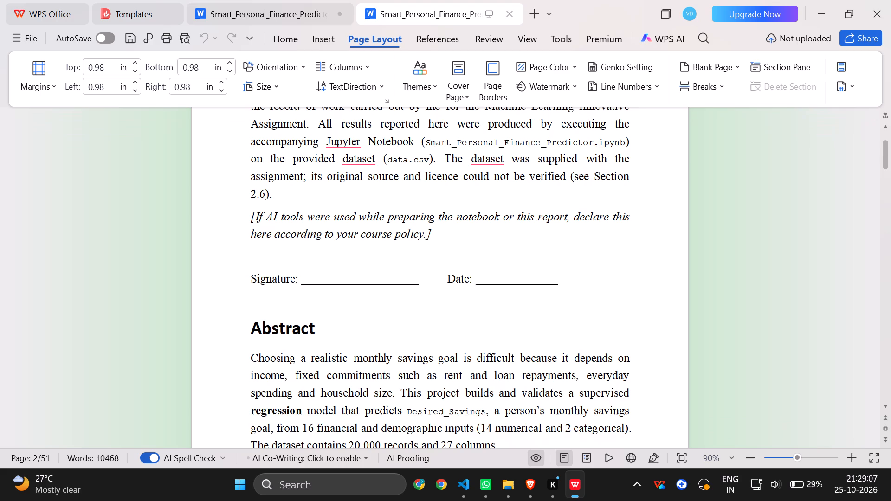
scroll(431, 244, "down", 12)
scroll(424, 242, "up", 1)
scroll(424, 242, "down", 5)
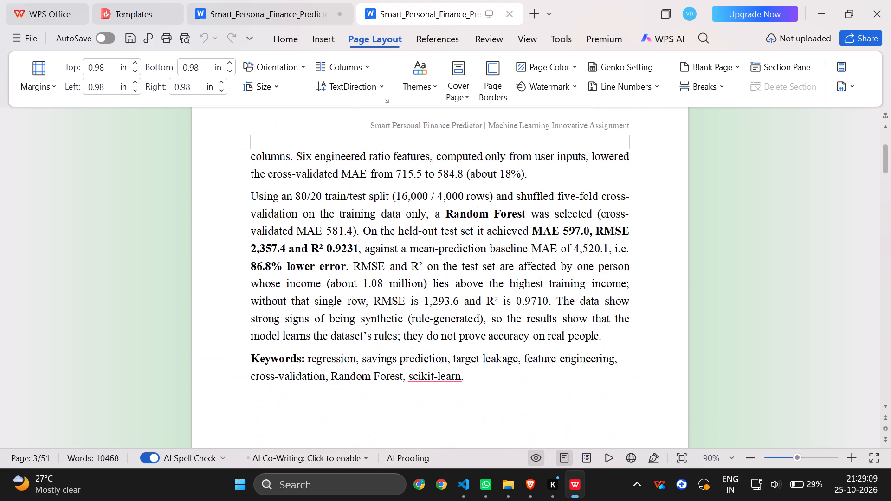
scroll(424, 242, "down", 19)
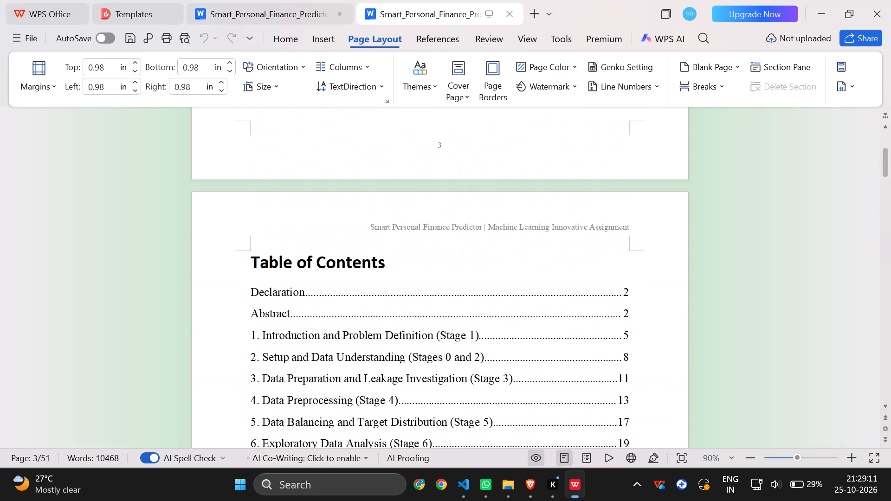
scroll(424, 242, "up", 8)
scroll(424, 242, "down", 5)
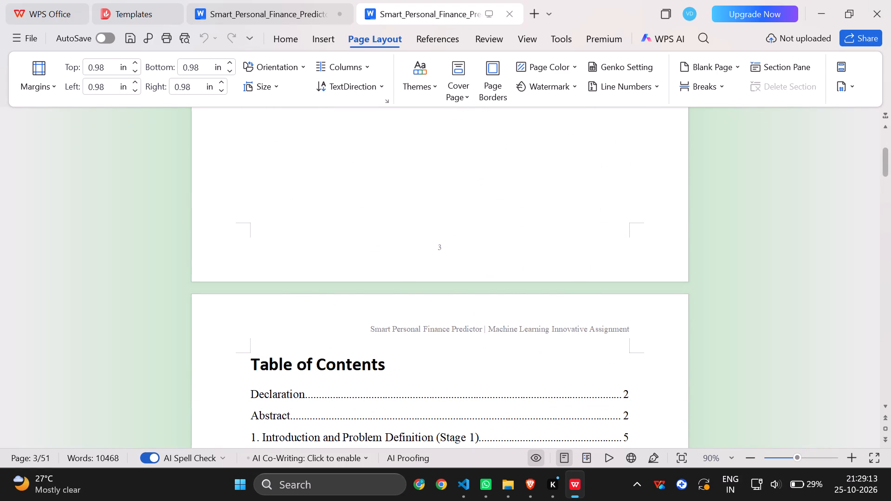
scroll(516, 193, "down", 3, "ctrl")
scroll(396, 236, "up", 2, "ctrl")
scroll(395, 233, "down", 4)
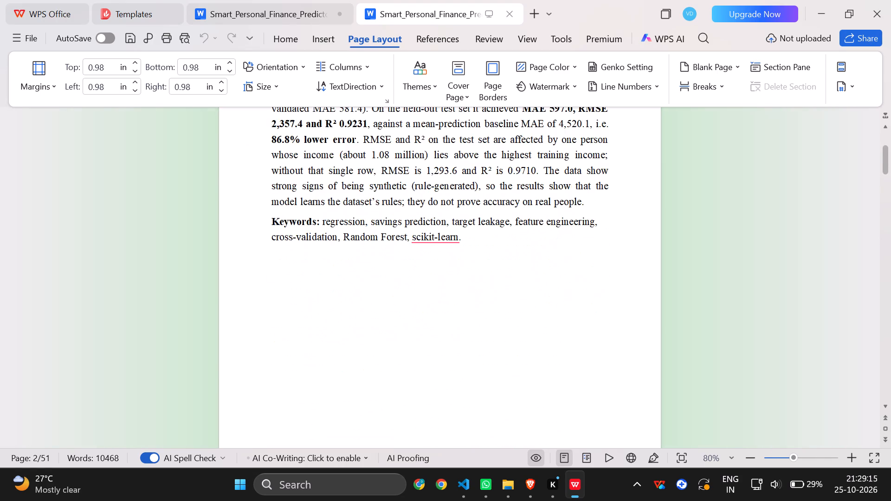
Review the reformatted report from the table of contents through section 1 to section 2.2 Loading the dataset.
scroll(395, 233, "down", 16)
scroll(395, 233, "down", 7)
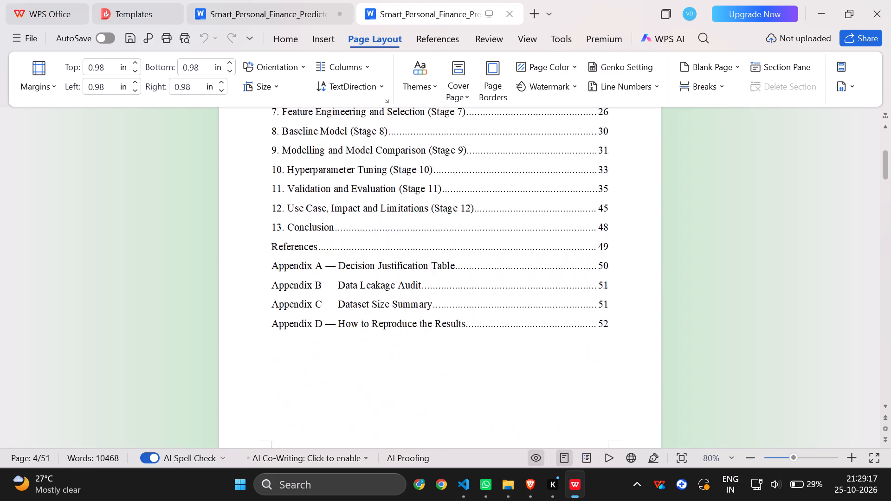
scroll(395, 233, "down", 19)
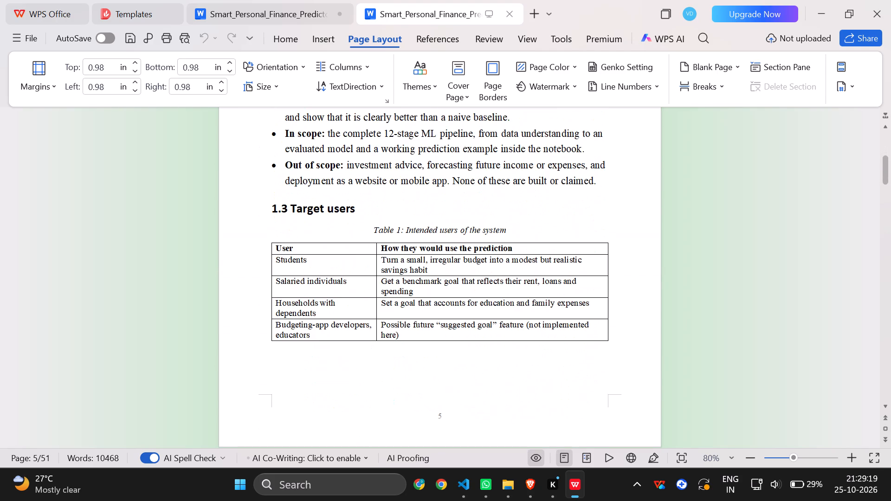
scroll(395, 233, "down", 16)
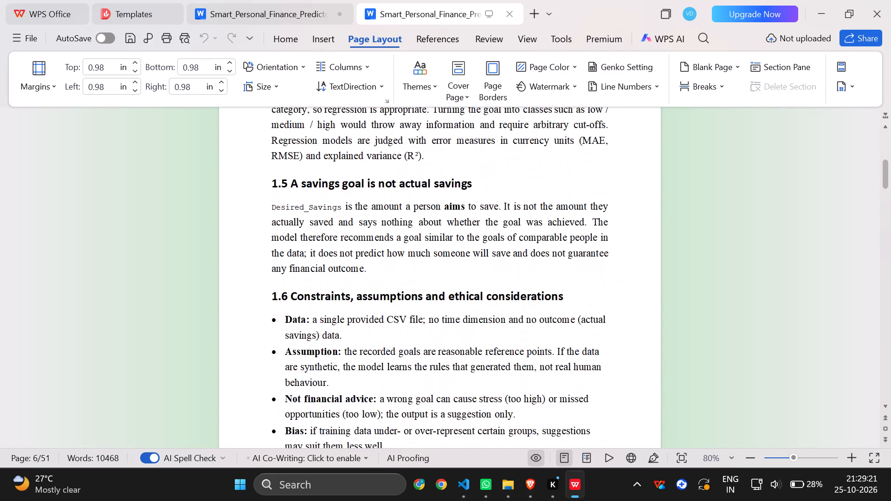
scroll(395, 233, "down", 14)
scroll(395, 233, "down", 8)
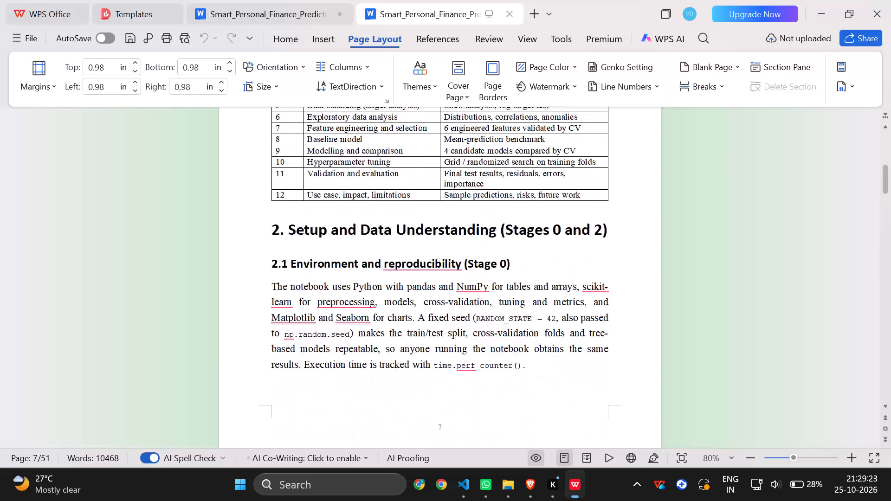
scroll(395, 233, "down", 8)
scroll(395, 233, "up", 3)
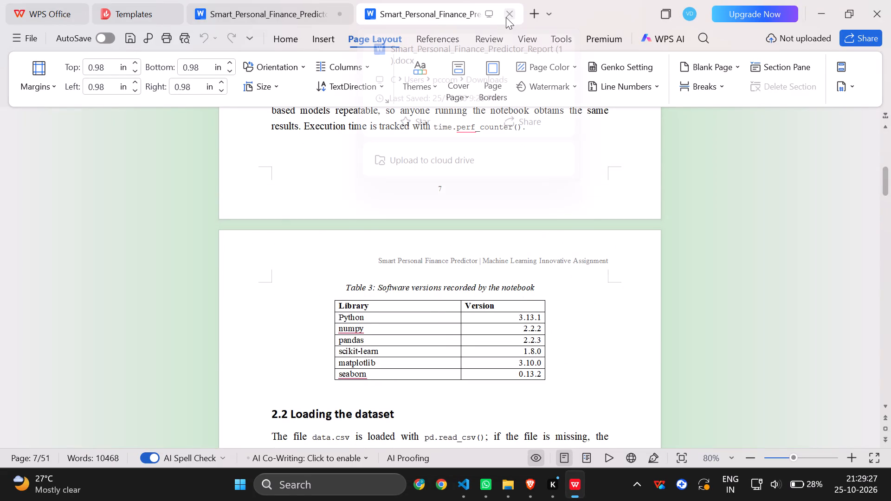
Delete the whole Declaration and Abstract sections, including the keywords and trailing page break, so the Table of Contents follows the cover page.
scroll(322, 285, "up", 20)
scroll(322, 285, "up", 12)
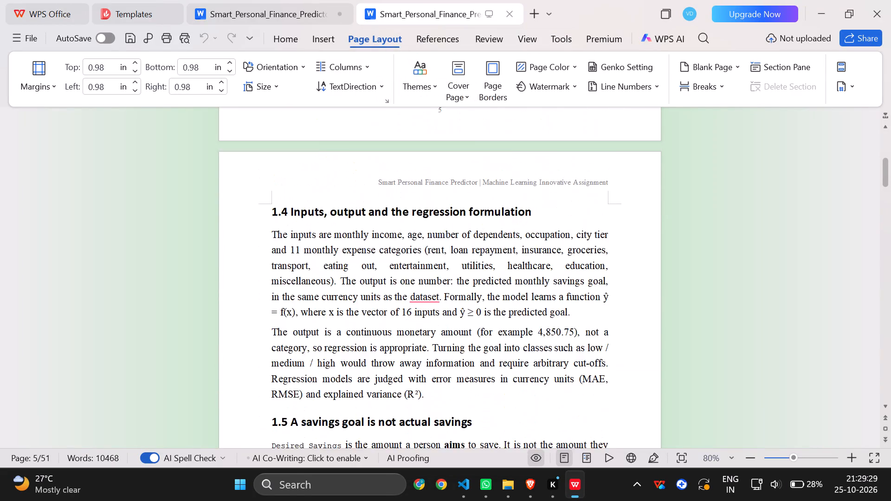
scroll(322, 285, "up", 20)
scroll(322, 285, "up", 20)
scroll(322, 285, "up", 1)
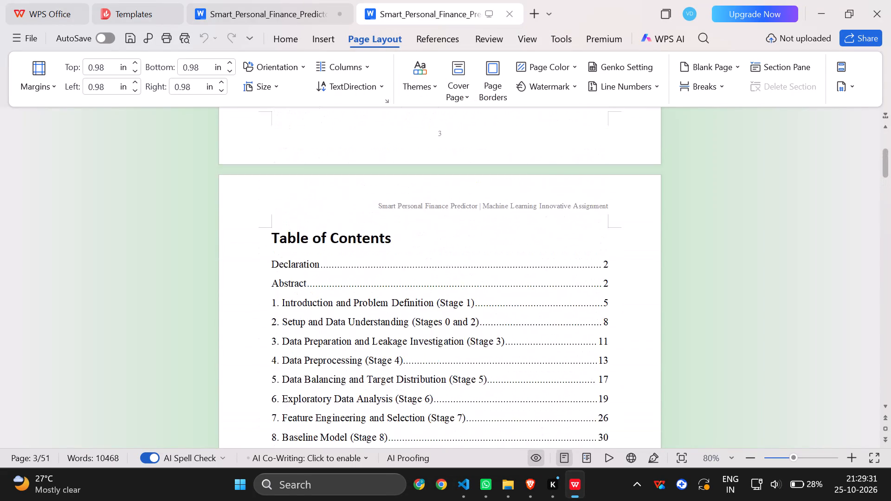
scroll(322, 285, "up", 16)
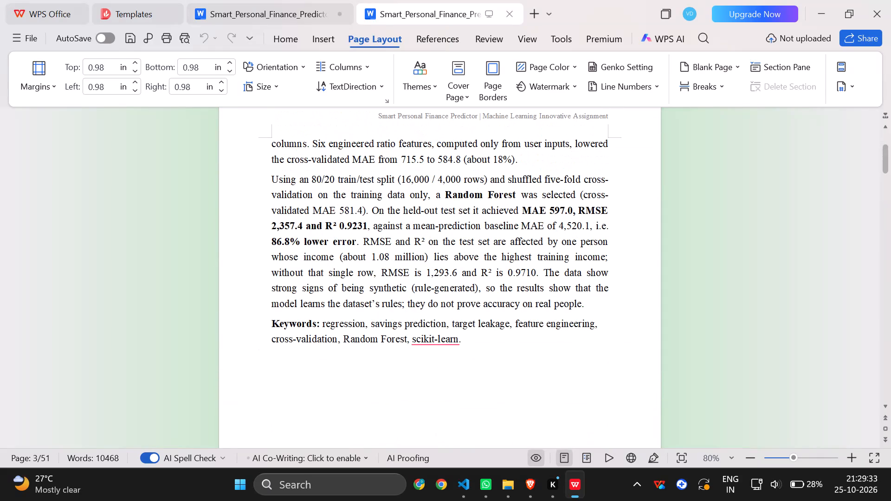
scroll(465, 336, "up", 4)
scroll(400, 319, "down", 8)
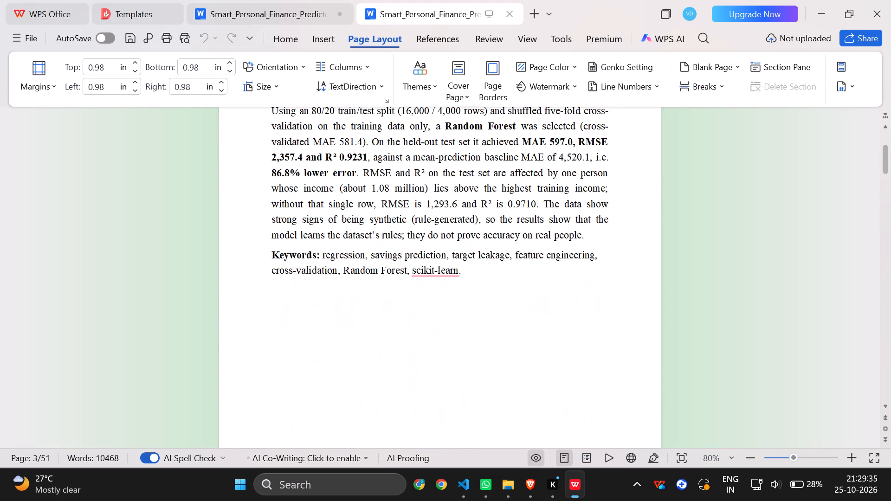
scroll(390, 304, "down", 1)
left_click_drag(445, 266, 224, 233)
scroll(427, 264, "up", 1)
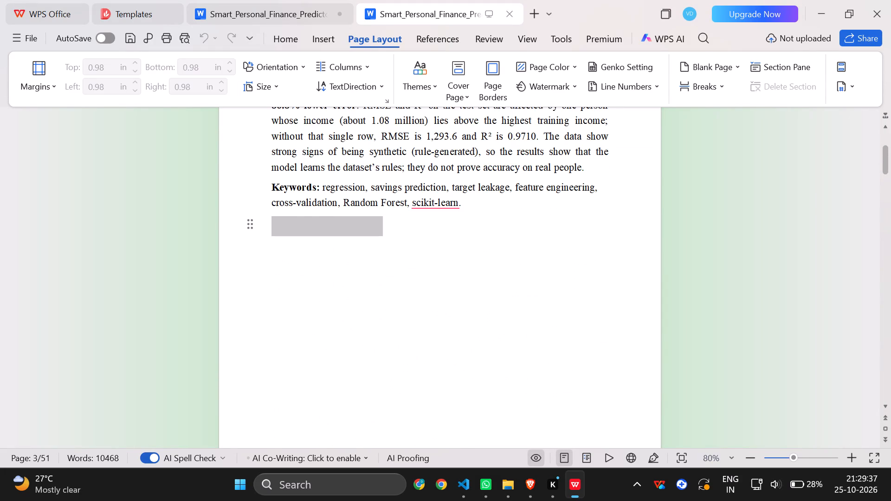
left_click_drag(224, 233, 213, 226)
scroll(222, 232, "up", 17)
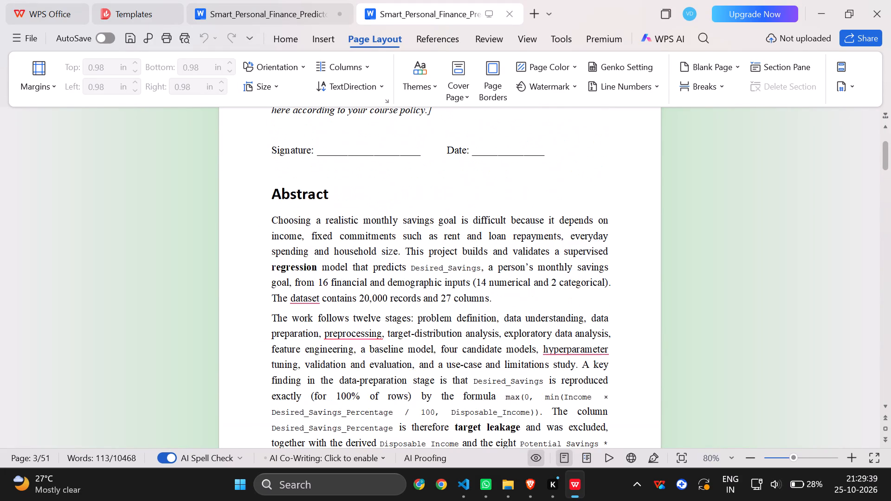
left_click_drag(213, 226, 296, 192)
scroll(242, 198, "up", 6)
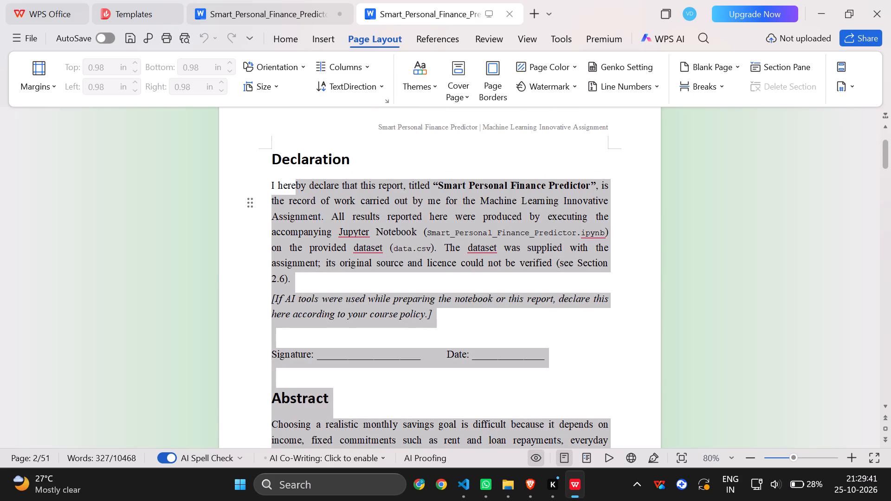
left_click_drag(296, 192, 269, 171)
key("backslash")
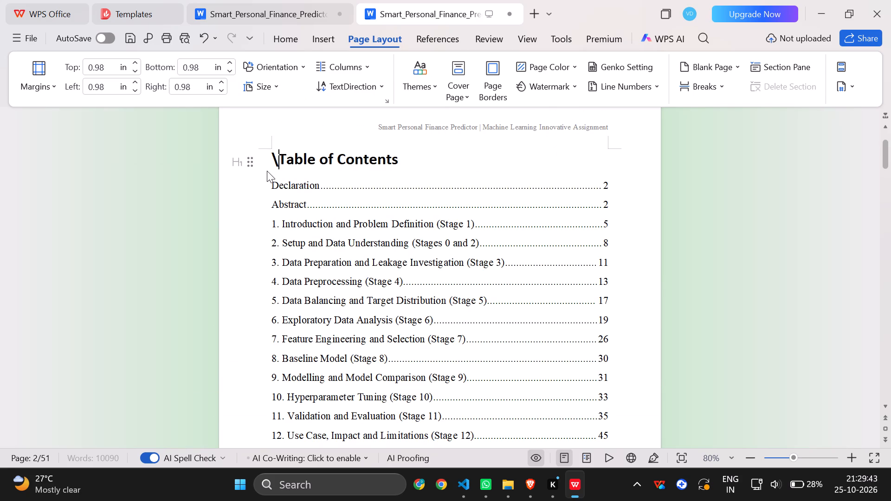
key("BackSpace")
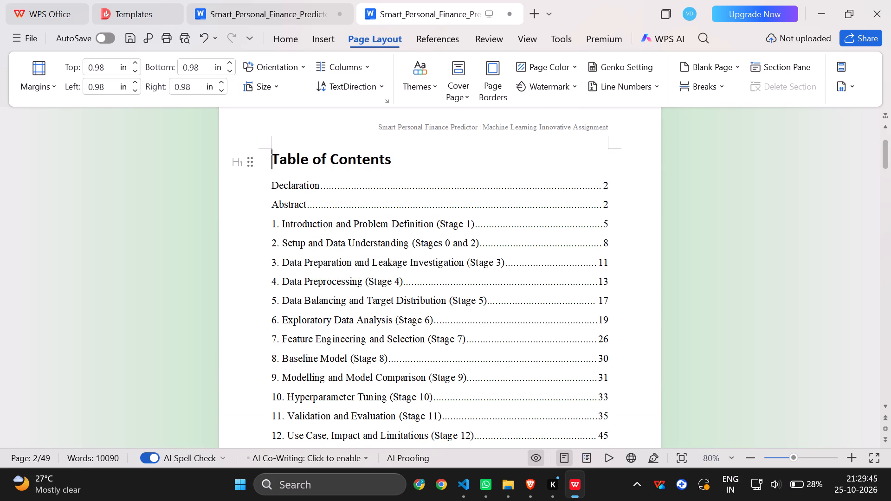
Delete the page header text "Smart Personal Finance Predictor | Machine Learning Innovative Assignment" and return to the document body.
scroll(288, 165, "up", 10)
scroll(459, 199, "up", 3)
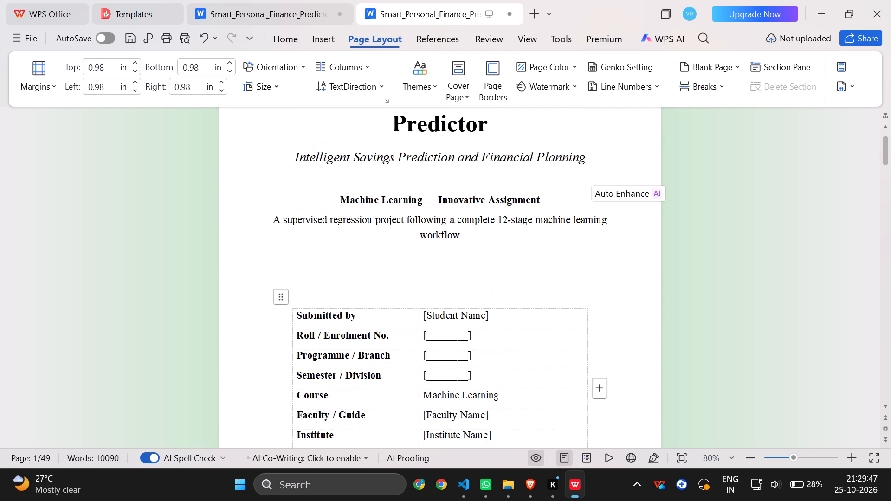
scroll(458, 199, "up", 5)
scroll(398, 183, "up", 2)
double_click(502, 150)
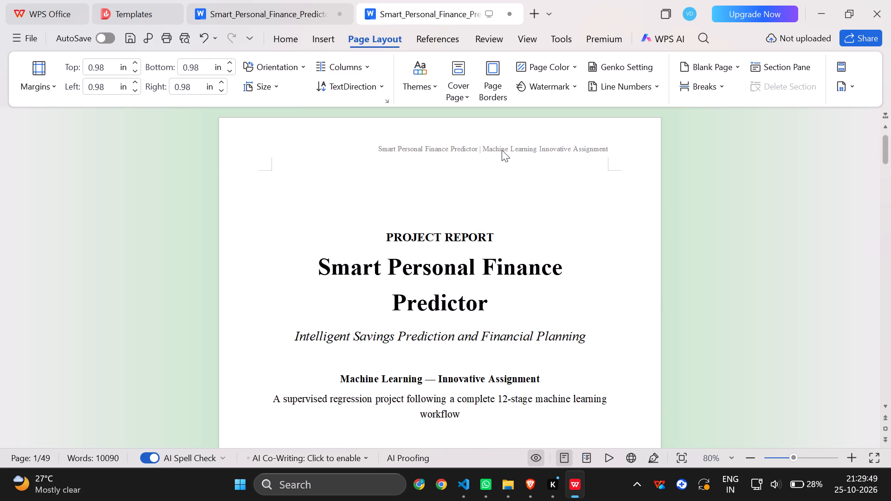
left_click_drag(596, 157, 323, 168)
key("BackSpace")
key("Right")
key("Right")
key("Right")
key("Right")
key("Right")
key("Right")
key("Right")
key("Right")
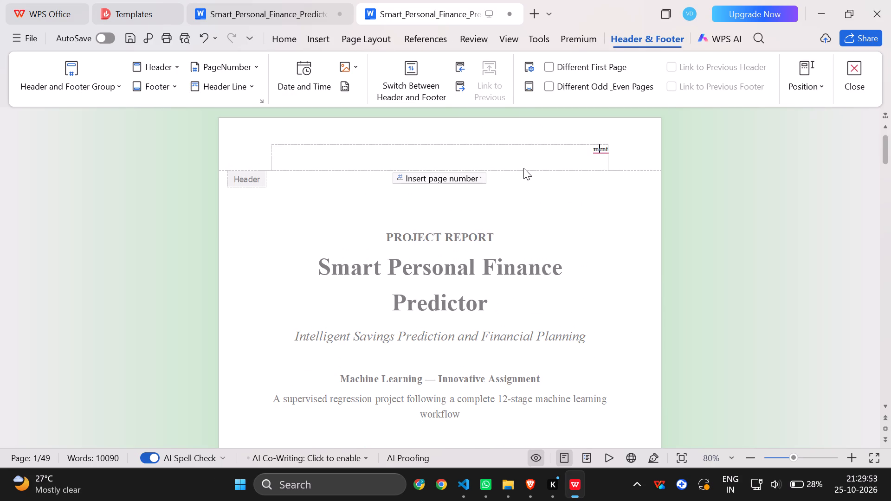
key("BackSpace")
key("BackSpace")
key("BackSpace")
key("BackSpace")
key("BackSpace")
key("BackSpace")
key("BackSpace")
key("BackSpace")
double_click(276, 266)
Replace the Roll / Enrolment No. placeholder in the cover page table with the first two students' enrolment numbers, separated by a comma.
scroll(361, 233, "up", 3)
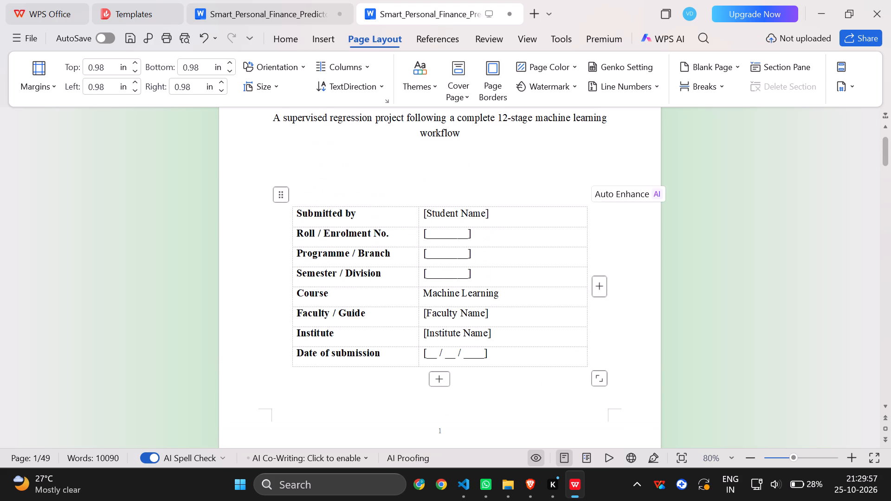
left_click_drag(498, 238, 481, 236)
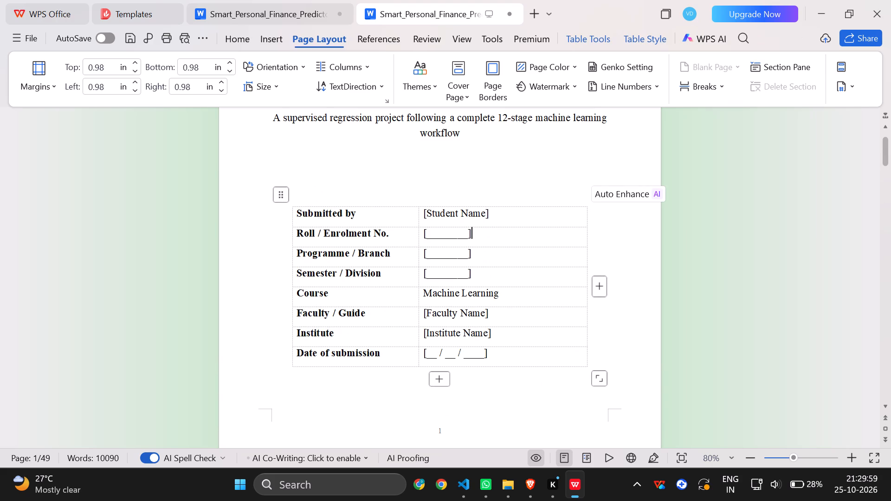
left_click_drag(481, 236, 421, 232)
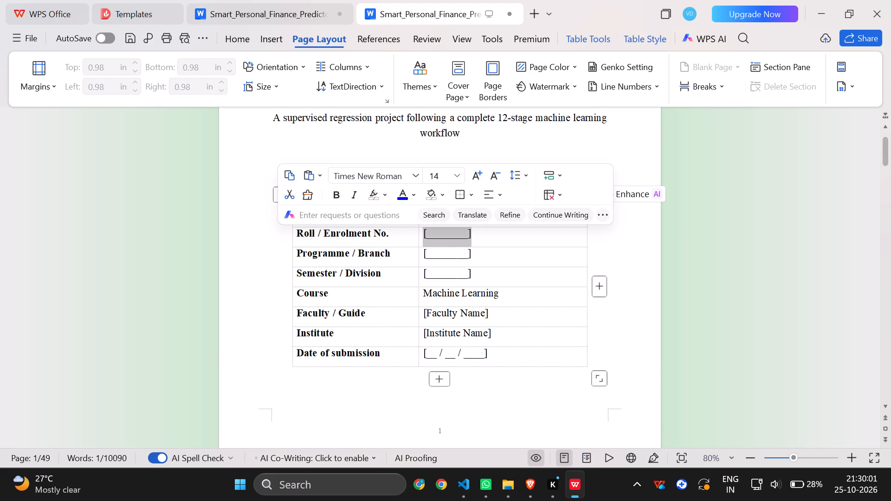
key("BackSpace")
key("2")
key("4")
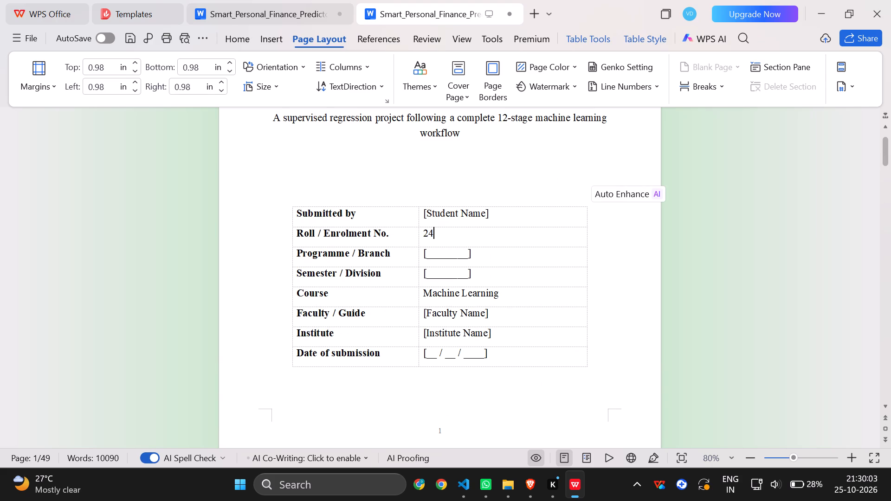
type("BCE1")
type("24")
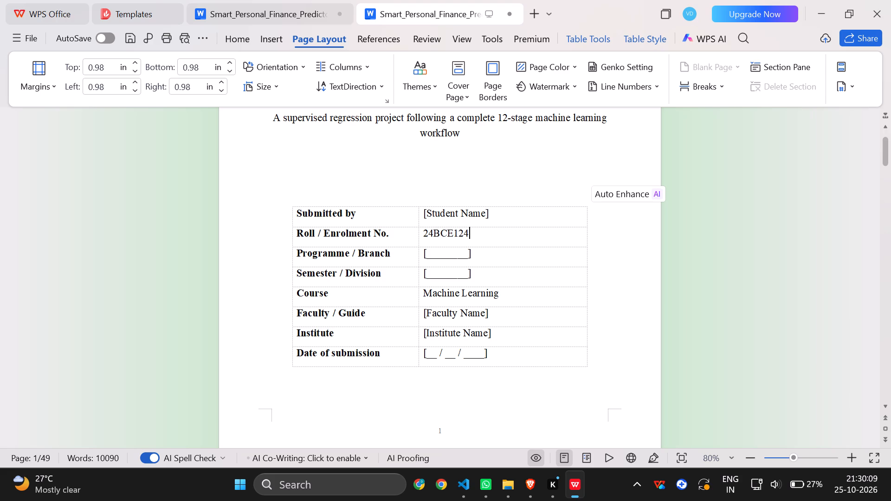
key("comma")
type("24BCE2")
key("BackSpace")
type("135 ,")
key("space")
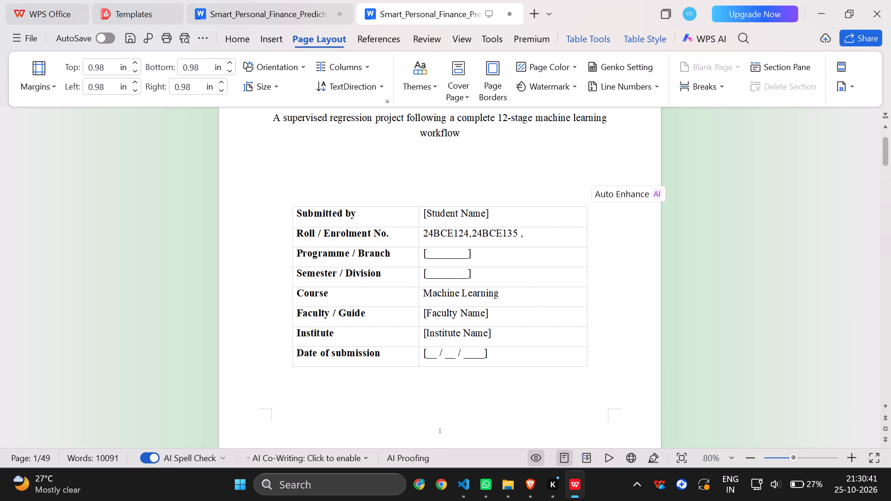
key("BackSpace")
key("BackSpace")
Add a second line to the Roll / Enrolment No. cell and prefix the first line with "G1:".
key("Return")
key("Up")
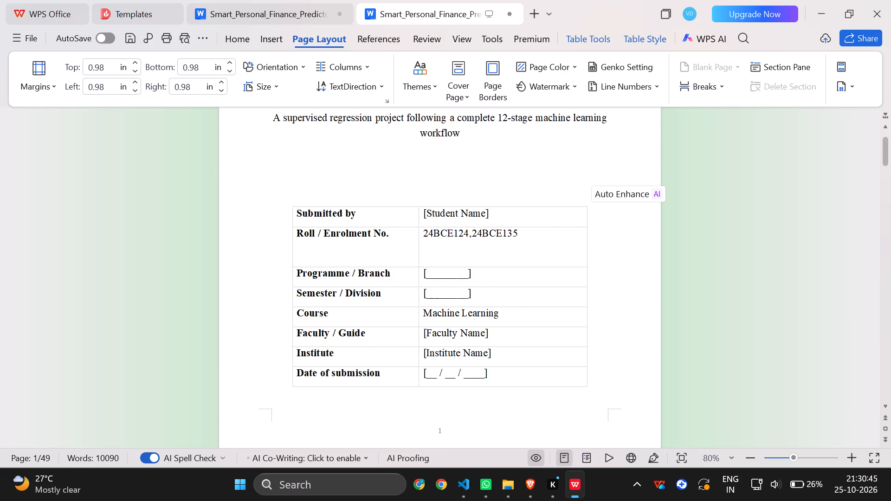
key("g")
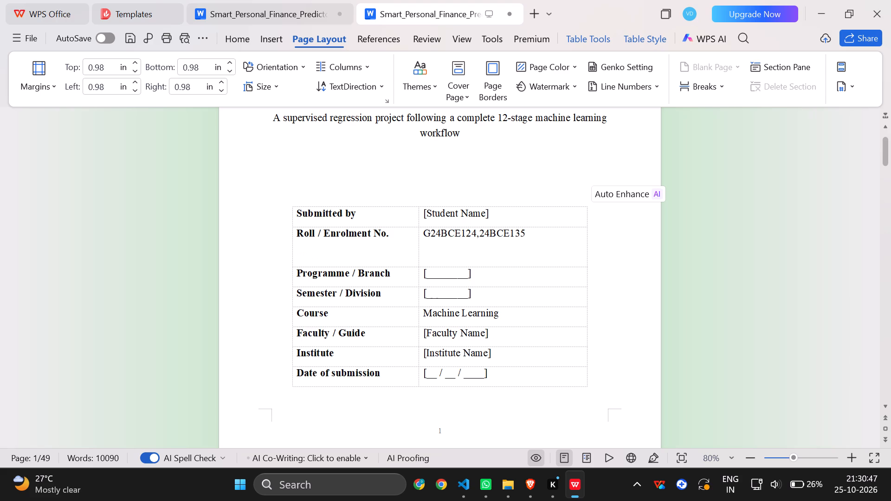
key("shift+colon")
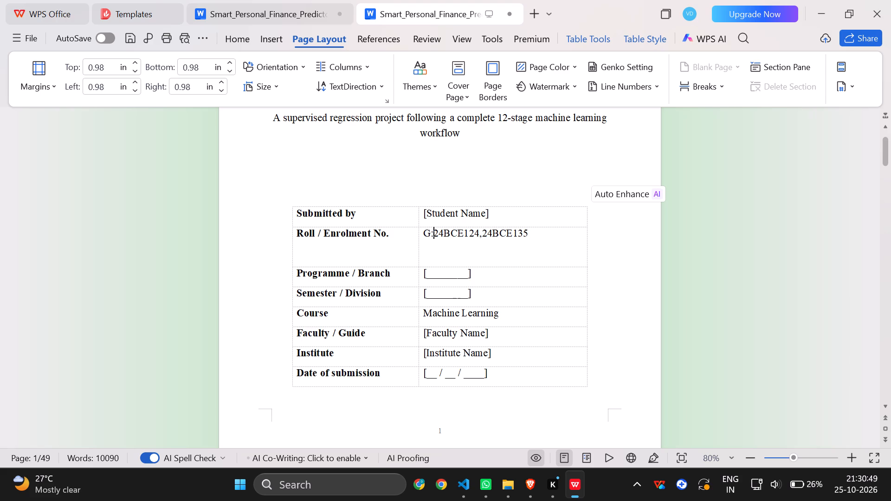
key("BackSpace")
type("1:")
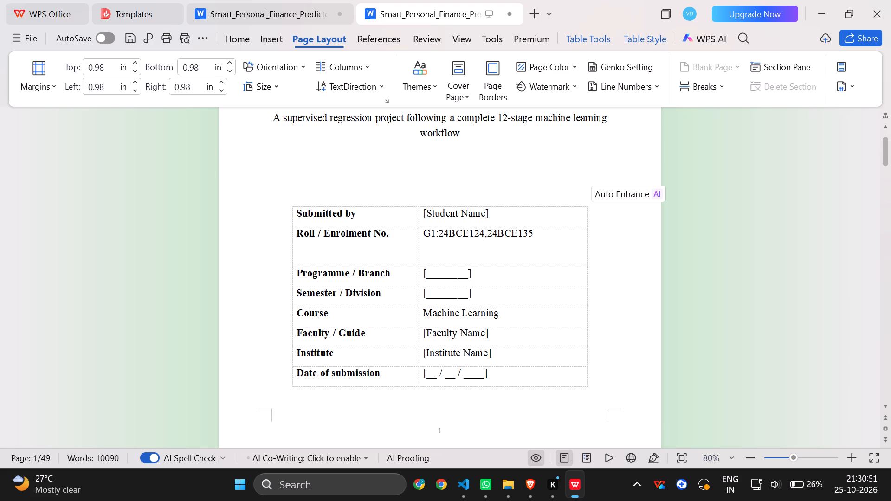
Fill the second line of the Roll / Enrolment No. cell with "G2:" and the other two students' enrolment numbers, separated by a comma.
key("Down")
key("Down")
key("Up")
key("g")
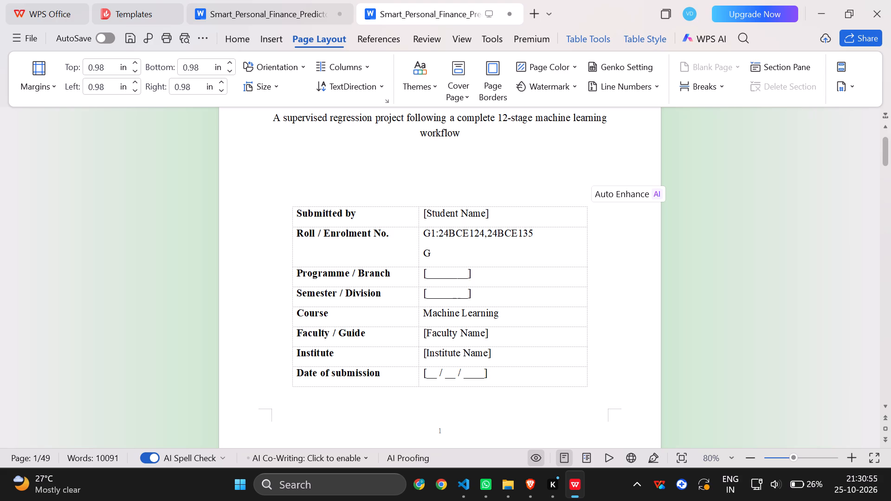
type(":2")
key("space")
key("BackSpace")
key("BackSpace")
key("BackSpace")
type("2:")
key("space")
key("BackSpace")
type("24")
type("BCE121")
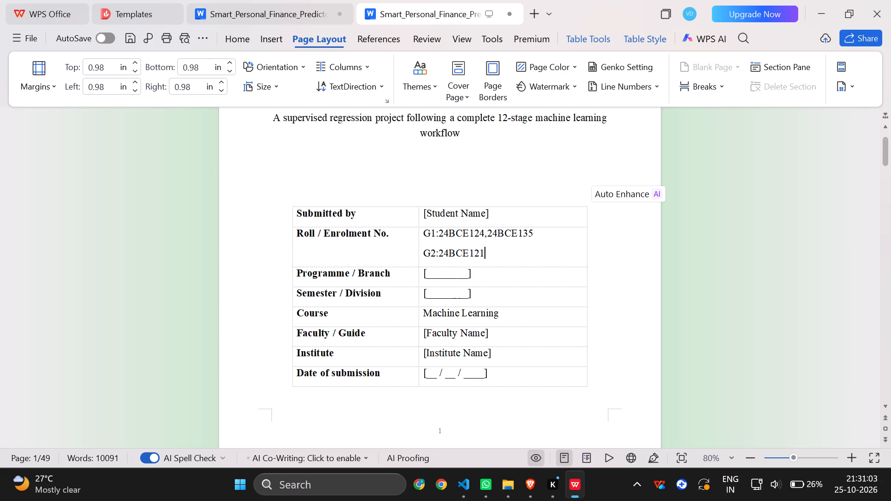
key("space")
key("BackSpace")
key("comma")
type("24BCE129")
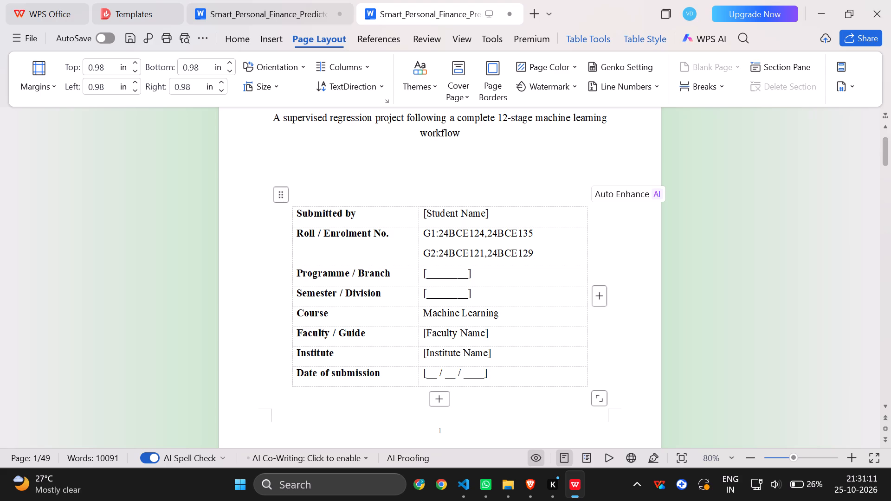
Change the last digit of the second enrolment number on the G1 line to 4.
left_click(536, 231)
key("BackSpace")
key("BackSpace")
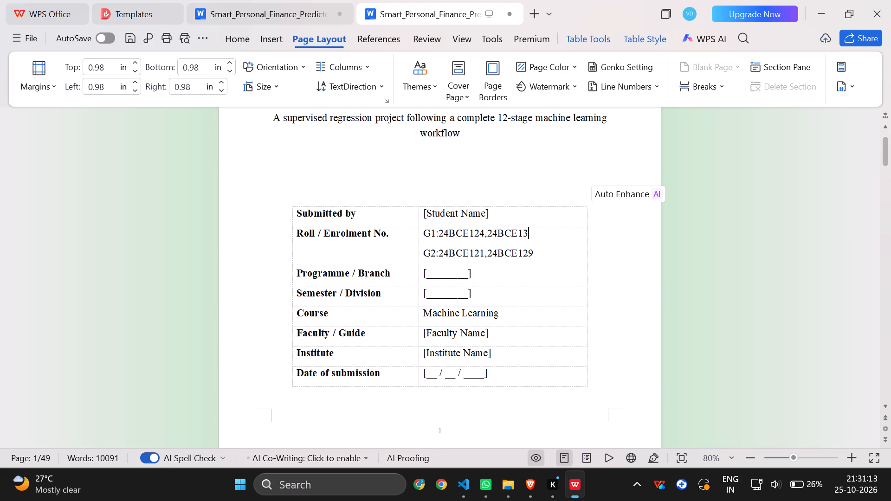
key("4")
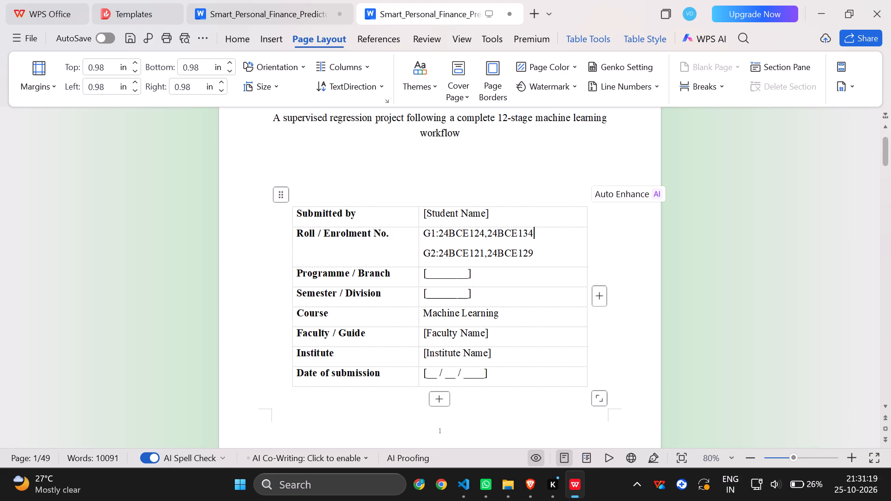
Replace the Programme / Branch placeholder in the cover page table with "B.TECH CSE".
left_click(469, 281)
key("Right")
key("ctrl+shift+Left")
key("ctrl+shift+Left")
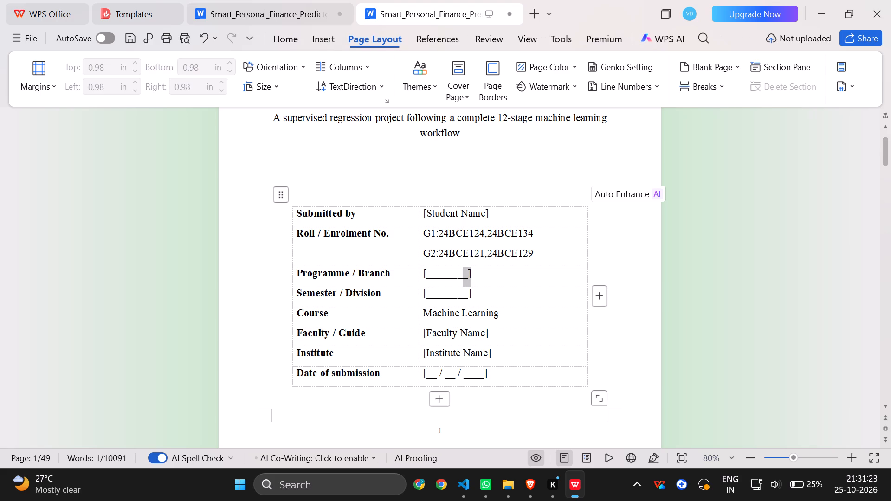
key("ctrl+shift+Left")
key("ctrl+shift+Left")
key("ctrl+shift+Left")
key("ctrl+shift+Left")
key("ctrl+shift+Left")
key("ctrl+shift+Left")
key("ctrl+shift+Left")
key("ctrl+shift+Left")
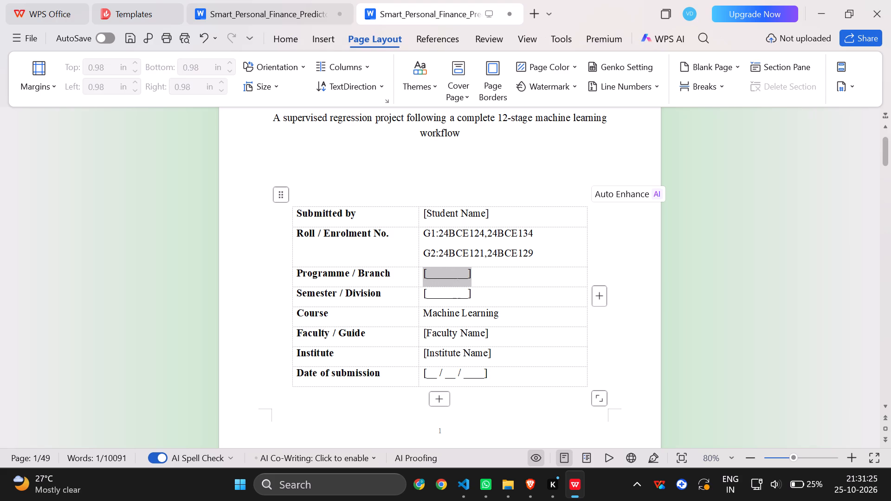
key("BackSpace")
key("b")
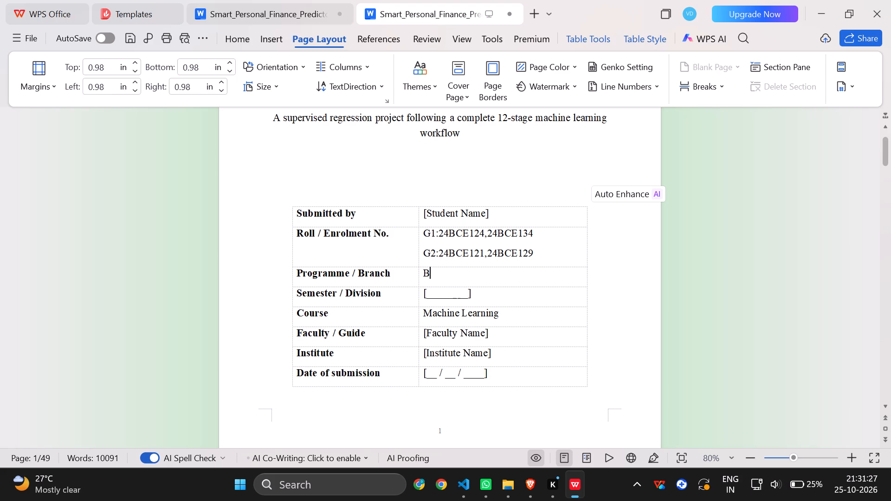
type(".TECH")
key("space")
type("CSE")
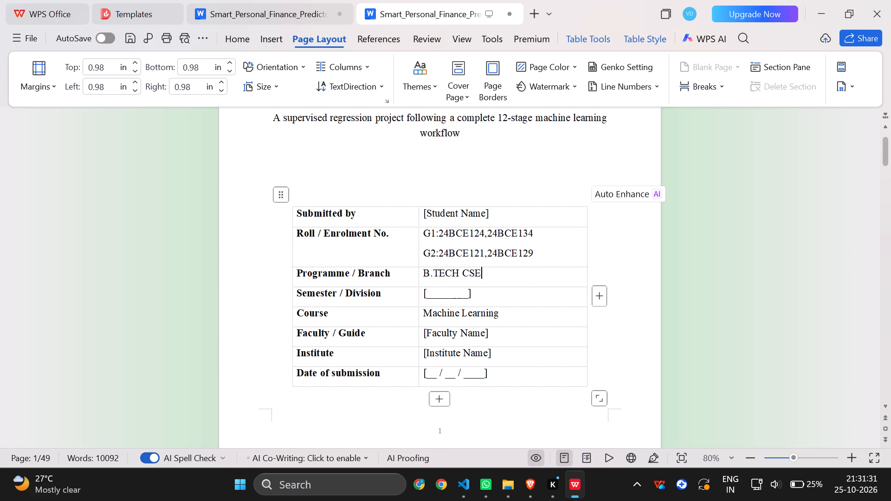
Replace the Semester / Division placeholder in the cover page table with "5TH SEM B-DIVISION".
left_click(484, 293)
key("BackSpace")
key("BackSpace")
key("BackSpace")
key("BackSpace")
key("BackSpace")
key("BackSpace")
key("BackSpace")
key("BackSpace")
key("BackSpace")
key("BackSpace")
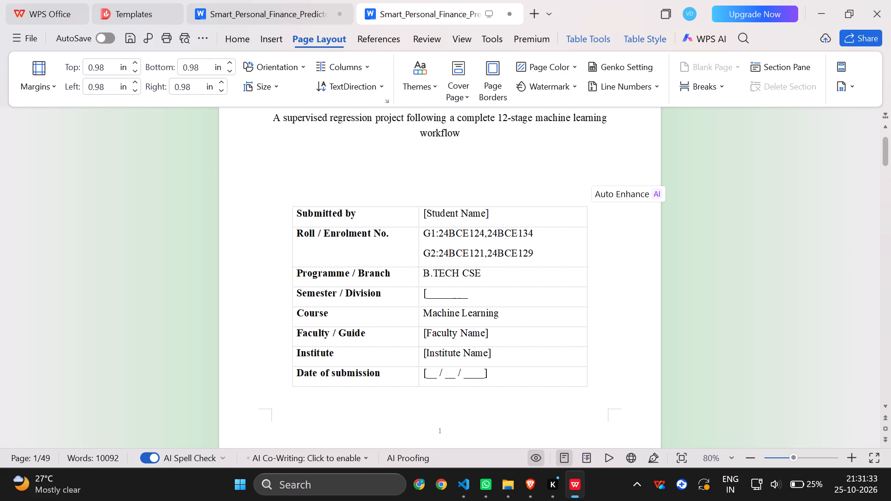
key("BackSpace")
key("BackSpace")
type("5TH SEM")
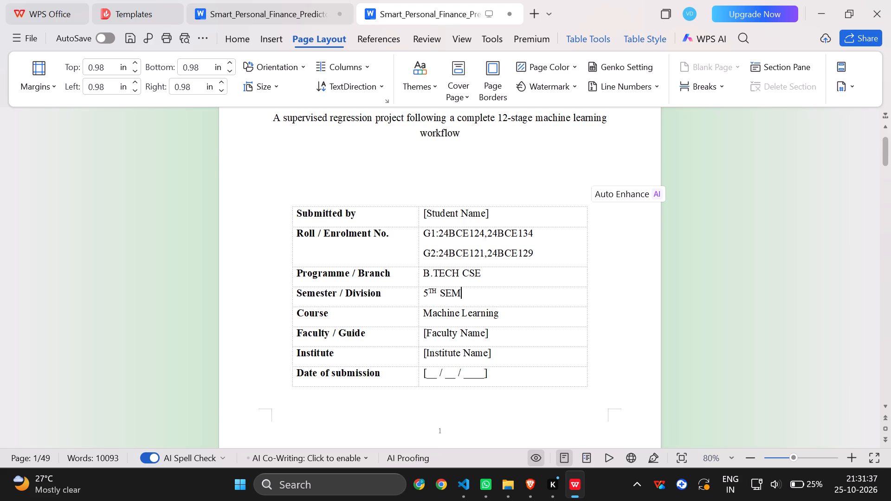
key("space")
key("shift+b")
key("BackSpace")
key("b")
type("-DIVISION")
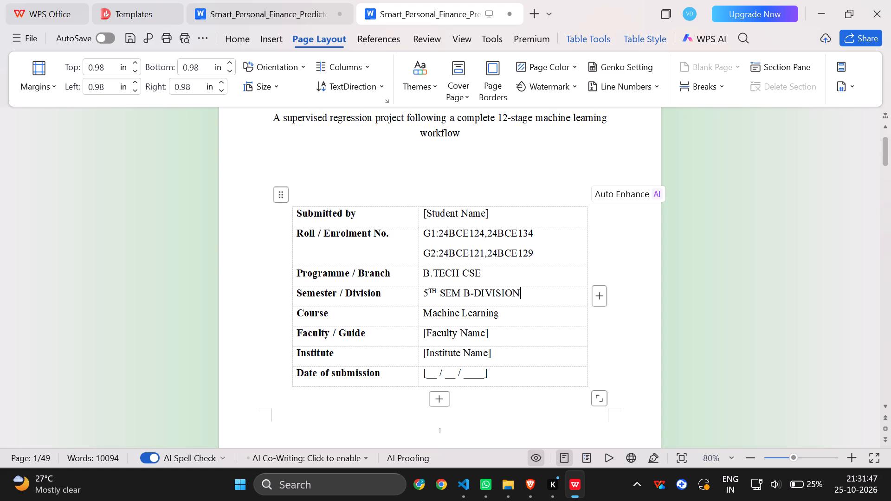
Delete the Faculty / Guide, Institute and Date of submission rows from the cover page table, keeping the Course row.
left_click(491, 340)
left_click(291, 339)
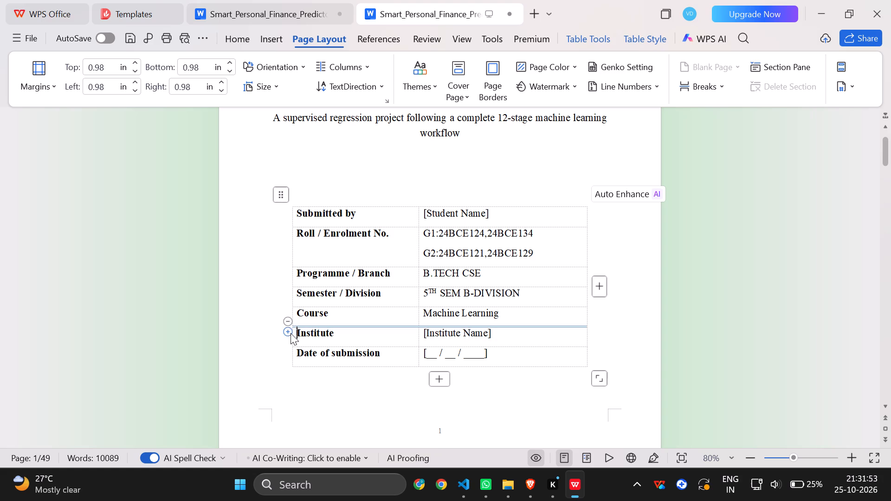
left_click(288, 320)
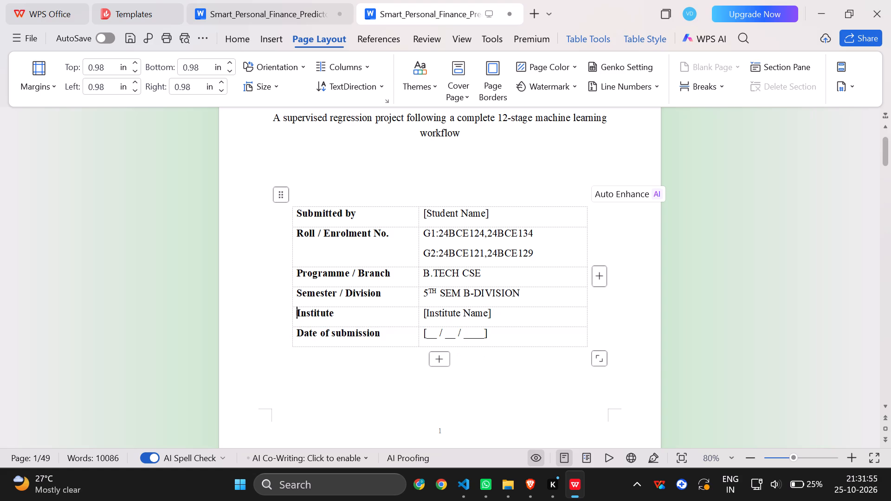
key("ctrl+z")
left_click(303, 332)
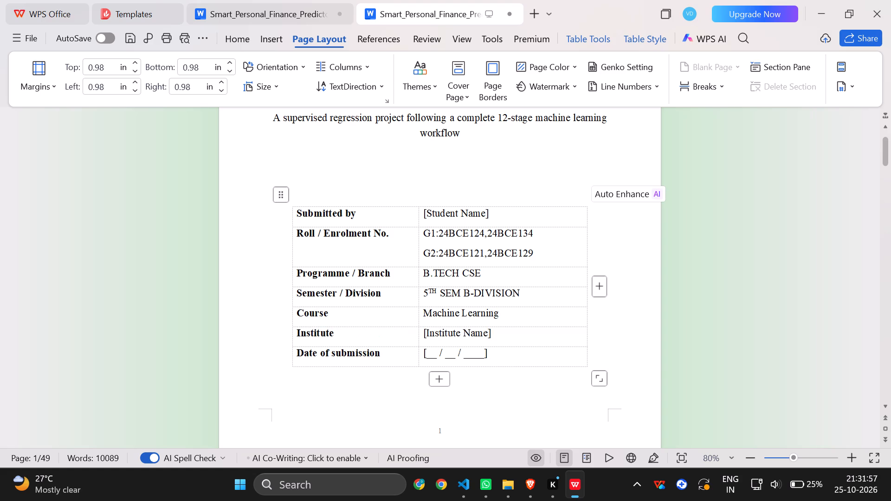
left_click(288, 343)
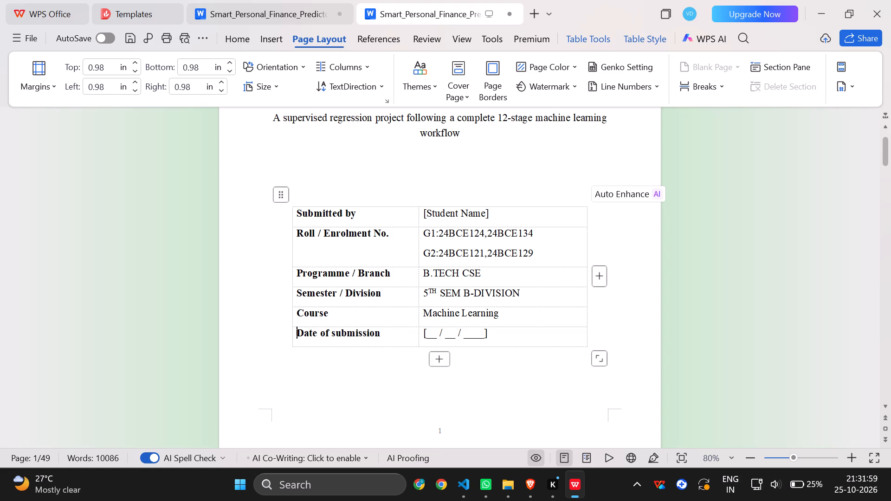
left_click(287, 342)
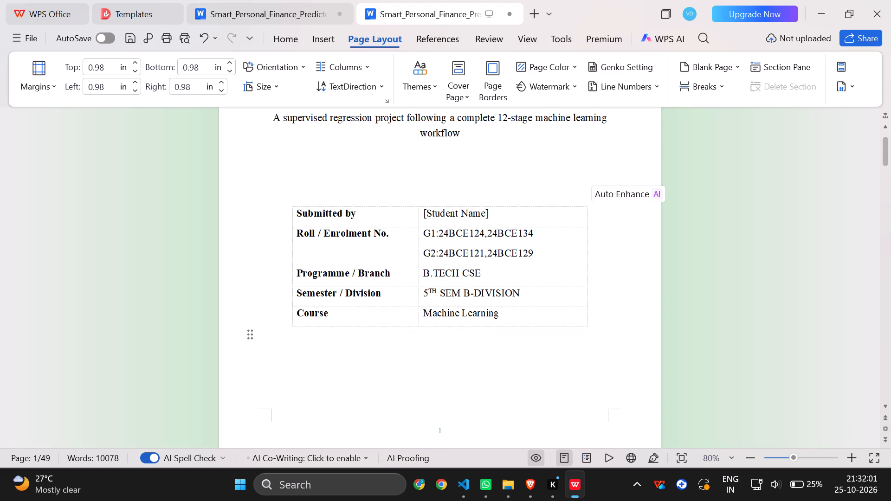
Insert the Nirma University logo picture from the Downloads folder into the cover page without compressing it.
left_click(134, 295)
scroll(494, 295, "up", 1)
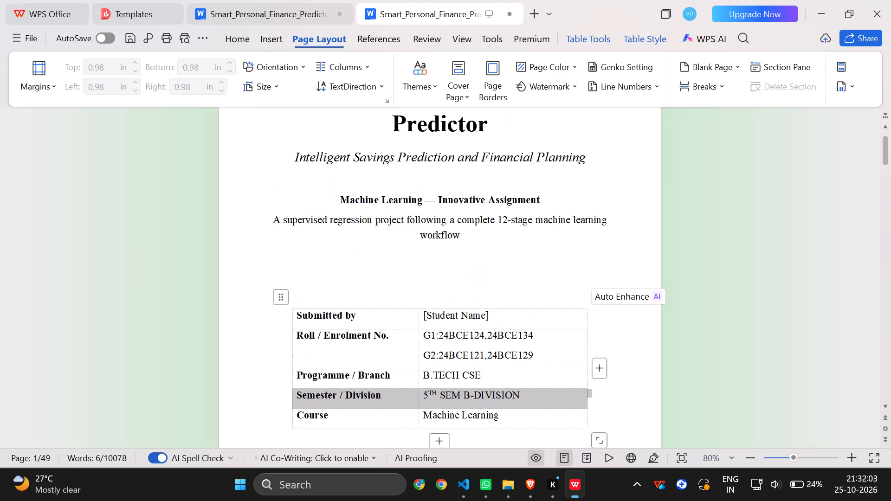
scroll(492, 355, "up", 1)
scroll(492, 355, "down", 1)
scroll(492, 355, "up", 1)
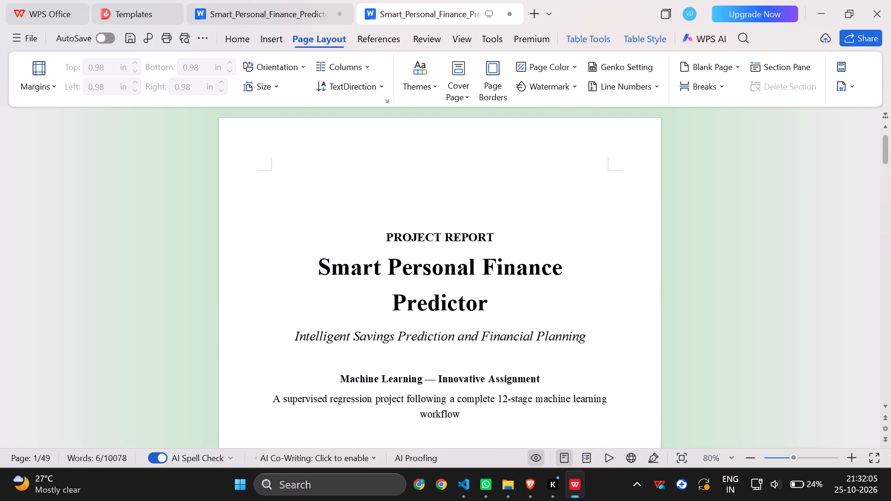
scroll(492, 355, "up", 1)
left_click(278, 41)
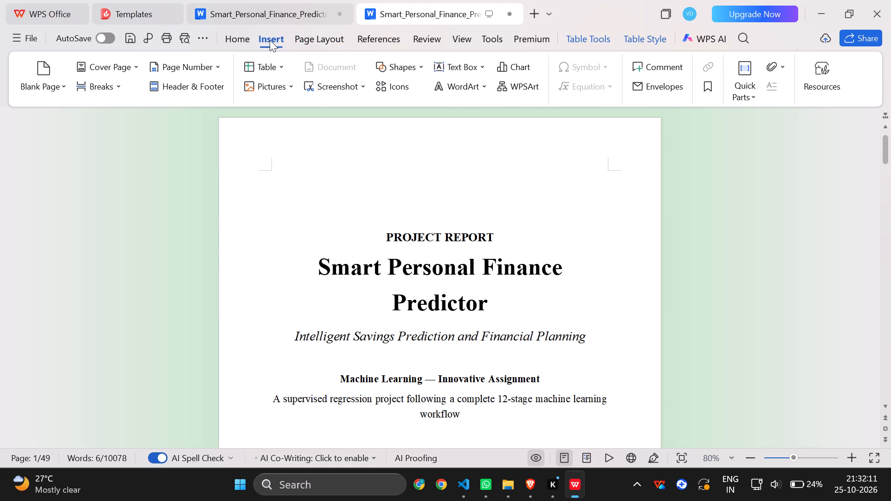
left_click(270, 39)
left_click(286, 84)
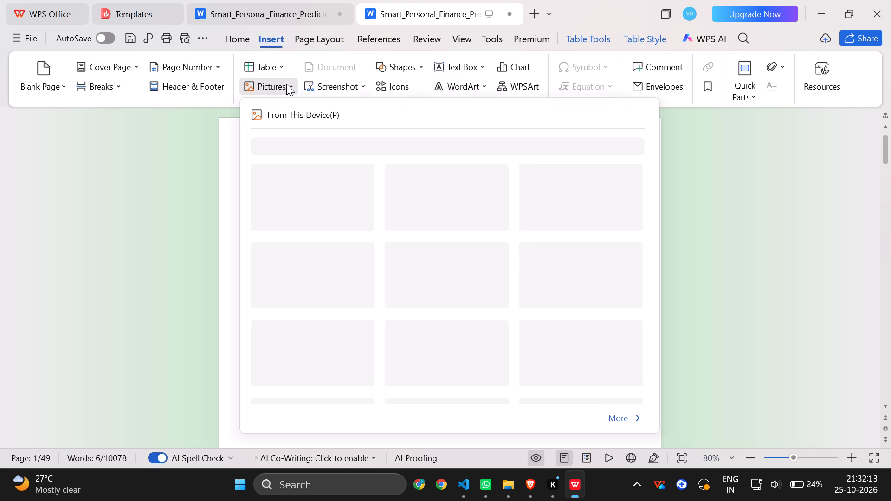
left_click(311, 118)
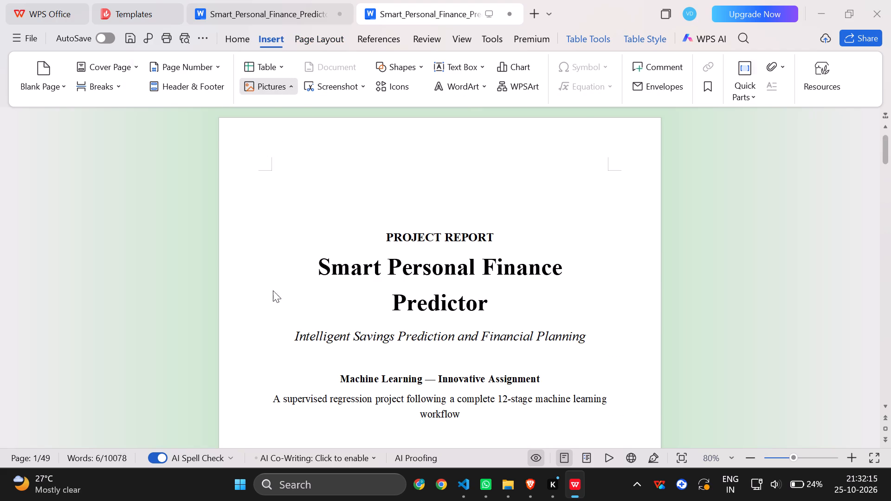
left_click(214, 303)
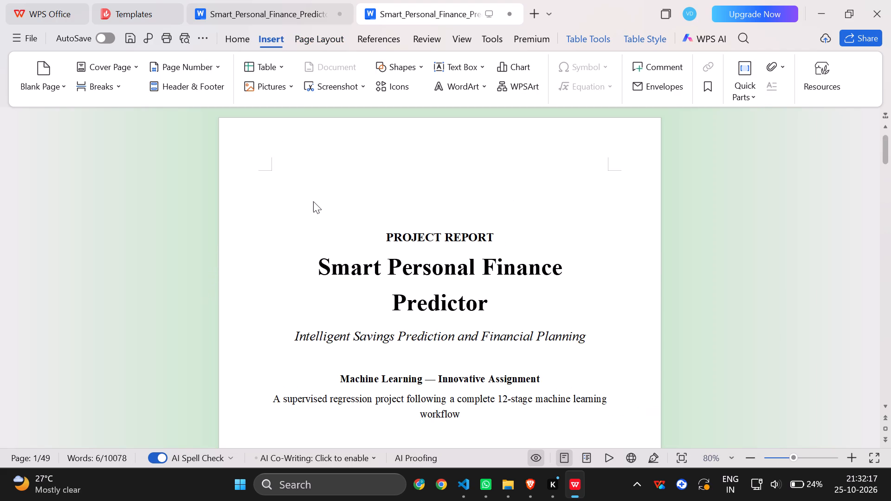
scroll(223, 174, "down", 1)
scroll(143, 199, "down", 1)
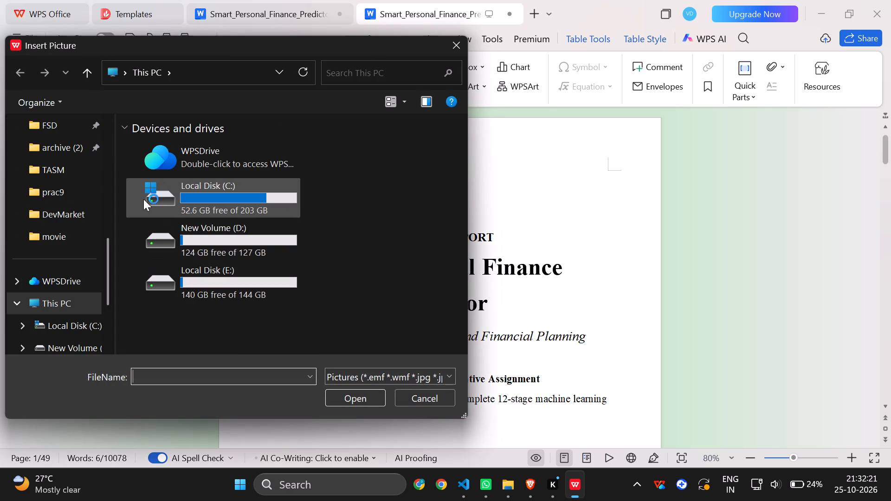
scroll(143, 199, "down", 1)
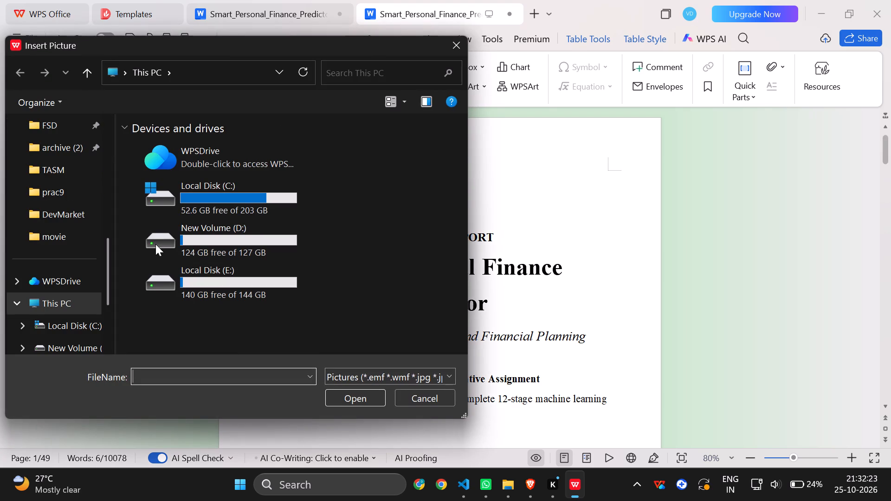
scroll(74, 288, "up", 4)
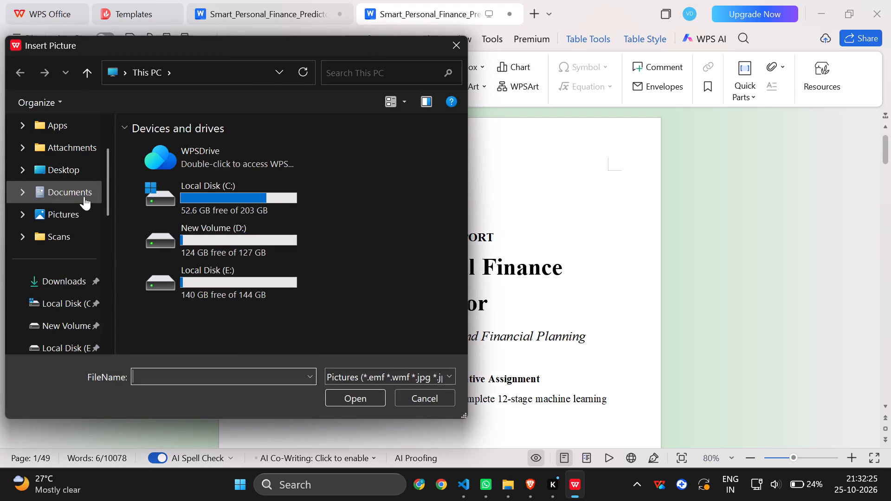
left_click(63, 282)
scroll(296, 228, "down", 5)
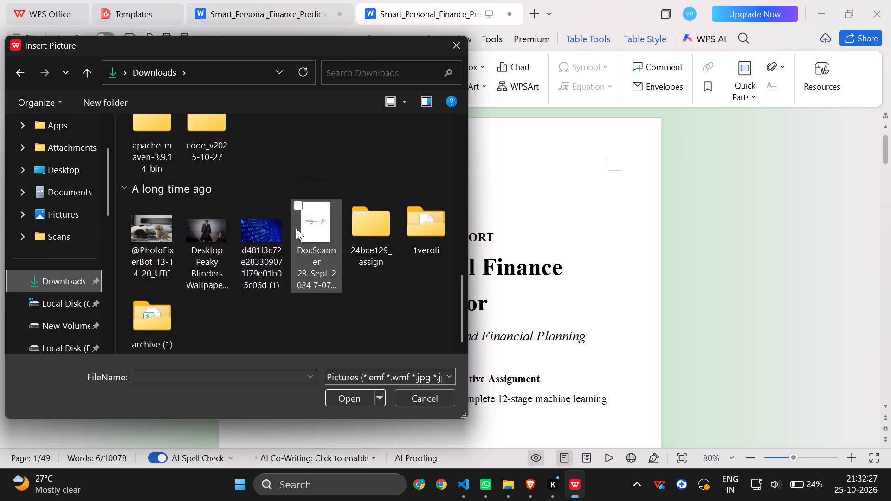
scroll(296, 228, "down", 8)
scroll(307, 202, "up", 2)
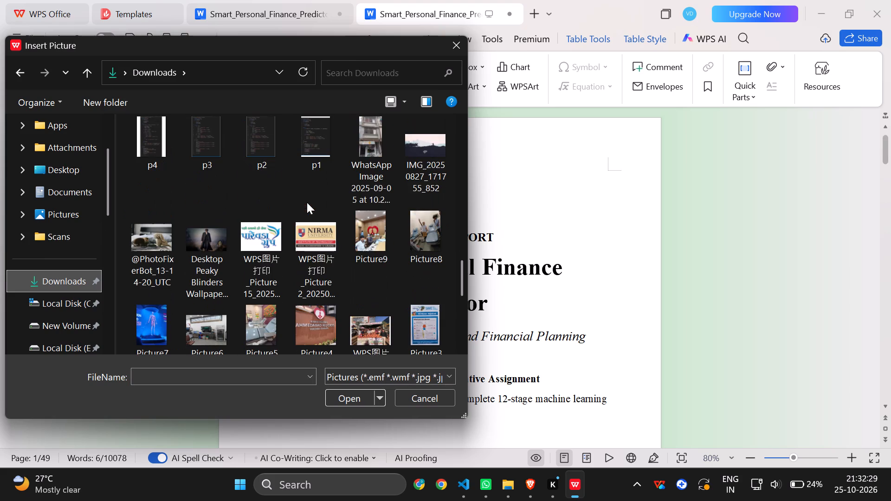
left_click(325, 232)
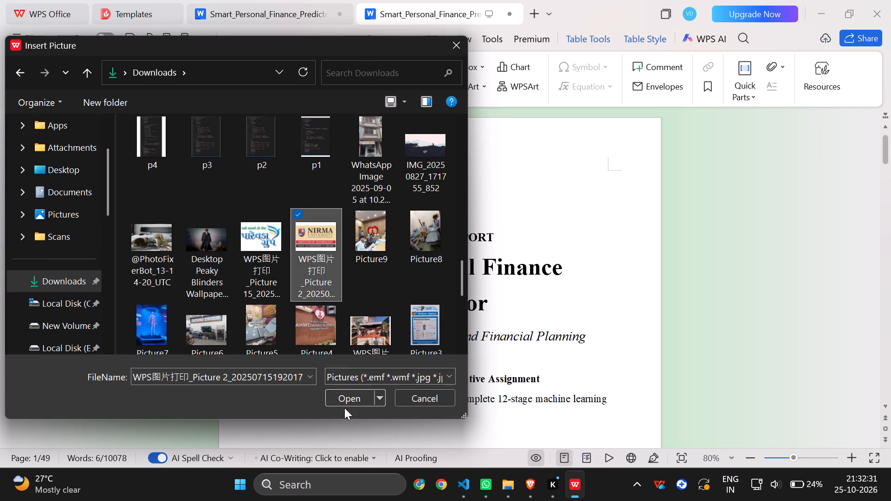
left_click(336, 394)
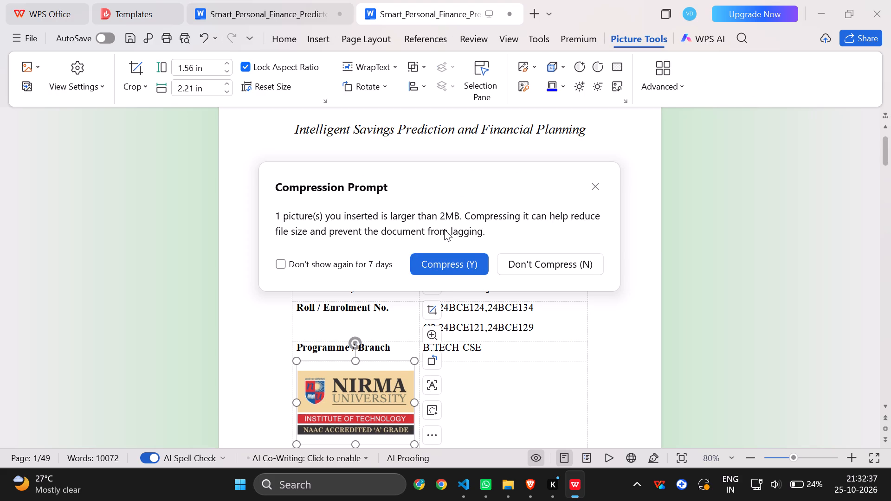
left_click(515, 262)
Cut the Nirma University logo out of the cover page table.
scroll(422, 227, "up", 2)
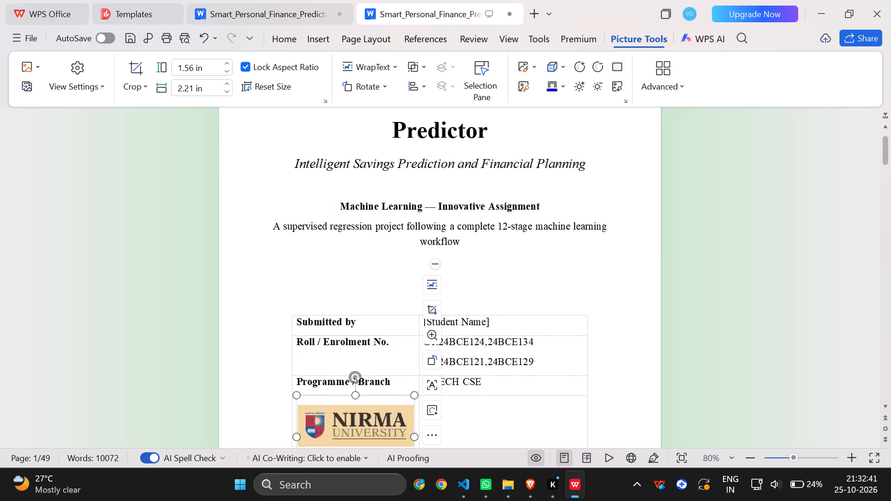
scroll(422, 227, "up", 8)
scroll(422, 227, "down", 7)
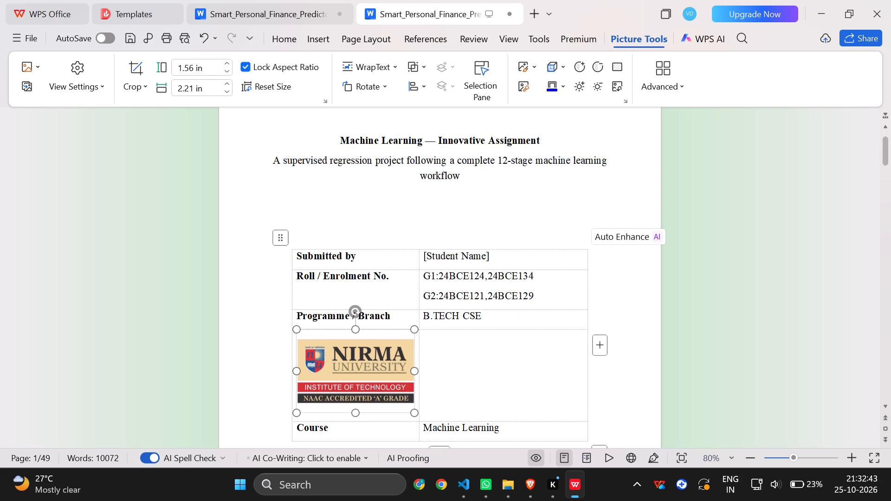
left_click(342, 385)
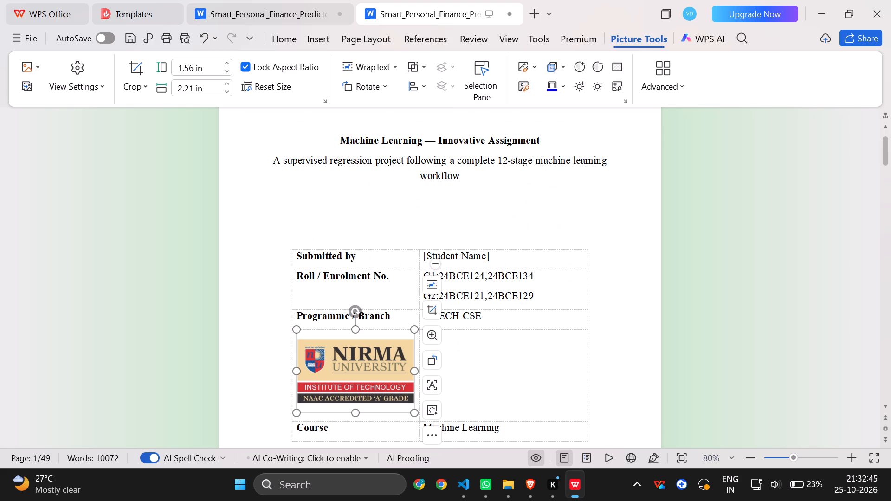
key("ctrl+x")
Undo the logo's cut and its insertion over the Semester / Division row.
left_click(332, 366)
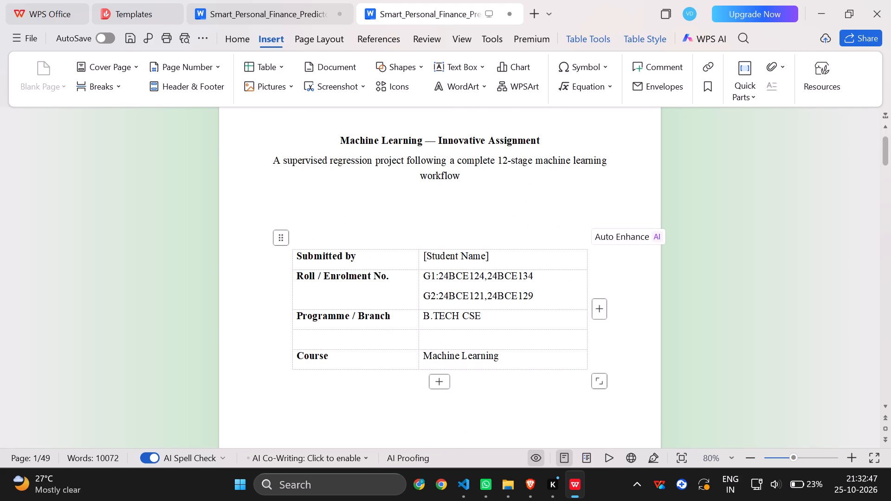
key("ctrl+z")
key("ctrl+z")
Paste the Nirma University logo at the top of the cover page, above the PROJECT REPORT heading.
scroll(323, 328, "up", 2)
scroll(329, 274, "up", 2)
scroll(290, 180, "up", 4)
left_click(304, 149)
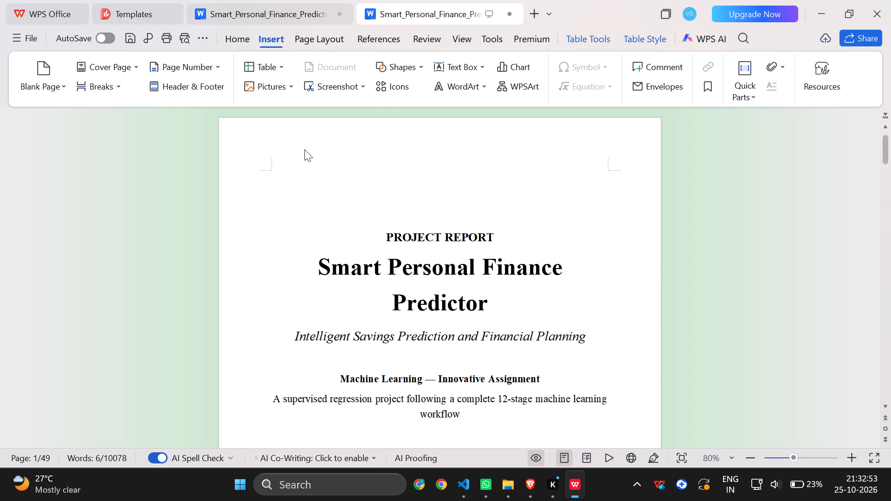
left_click(302, 174)
key("ctrl+v")
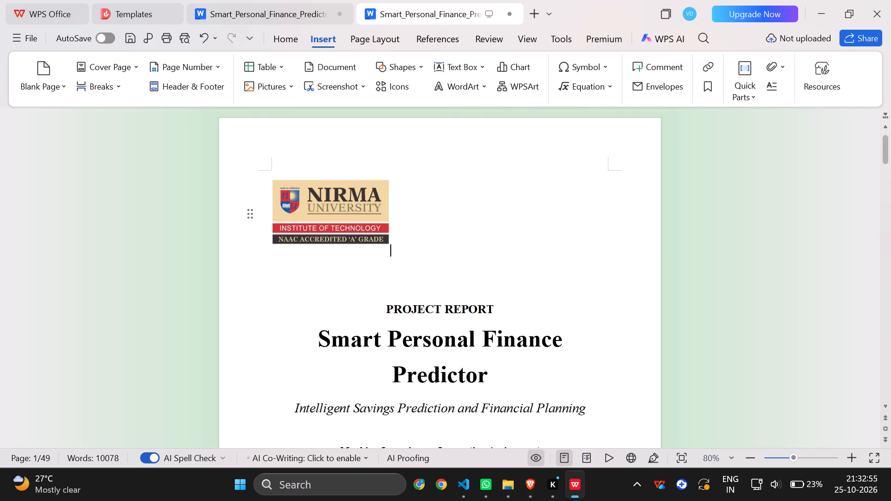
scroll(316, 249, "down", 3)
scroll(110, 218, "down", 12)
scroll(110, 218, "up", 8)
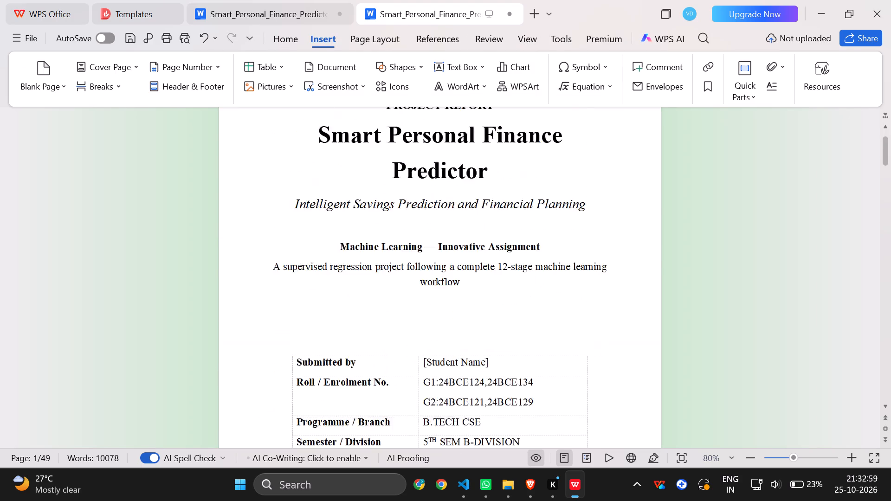
Center the Nirma University logo horizontally above the PROJECT REPORT heading on the cover page.
scroll(110, 218, "up", 7)
left_click(110, 218)
left_click(819, 262)
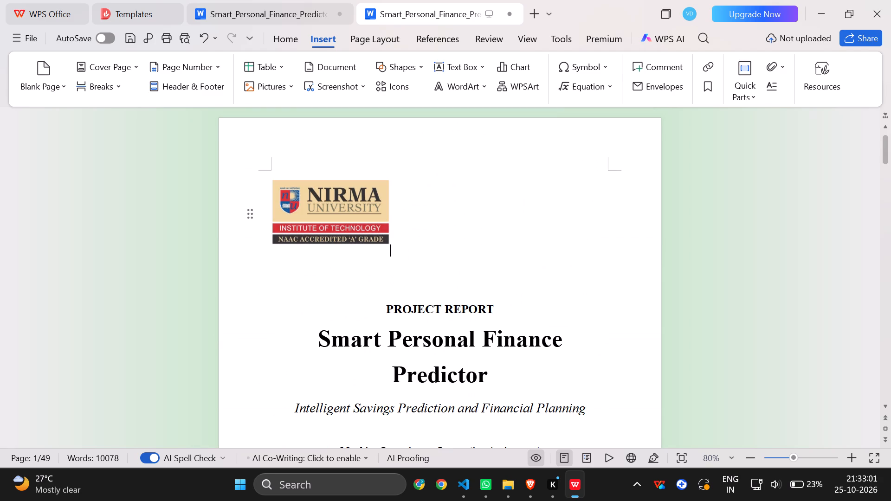
left_click(314, 270)
left_click(207, 244)
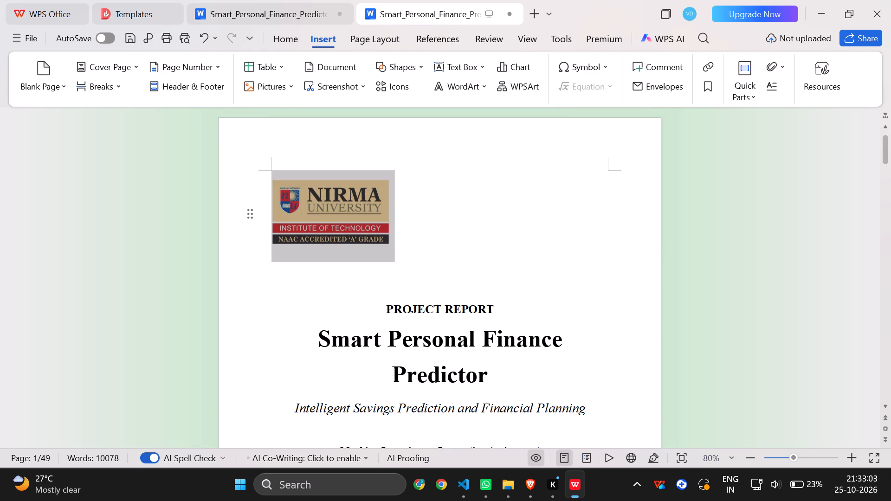
left_click(341, 202)
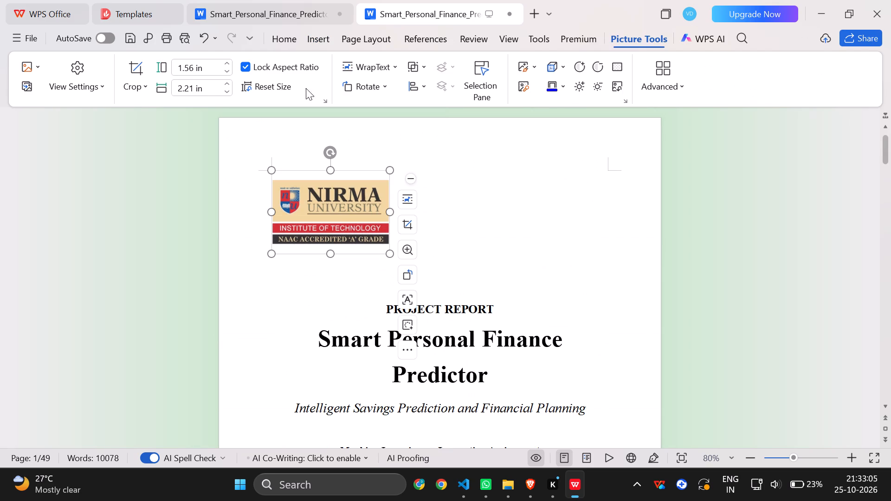
left_click(278, 41)
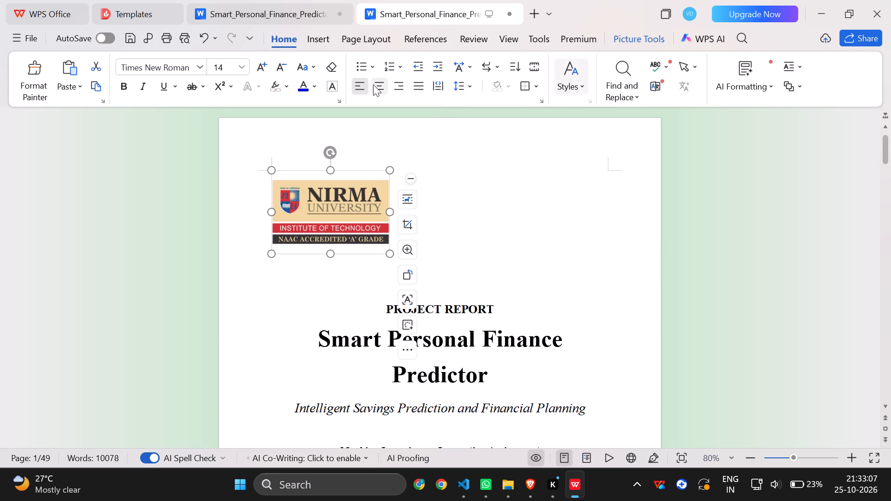
left_click(381, 84)
left_click(375, 88)
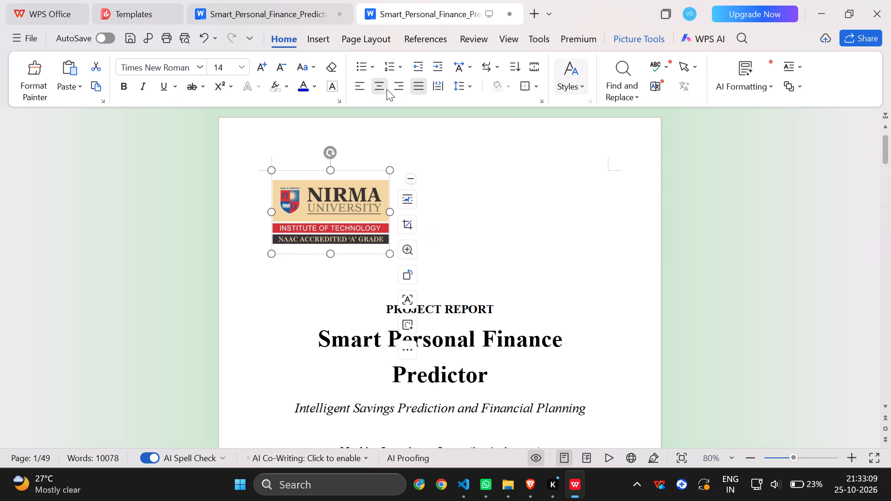
left_click(387, 89)
left_click(162, 228)
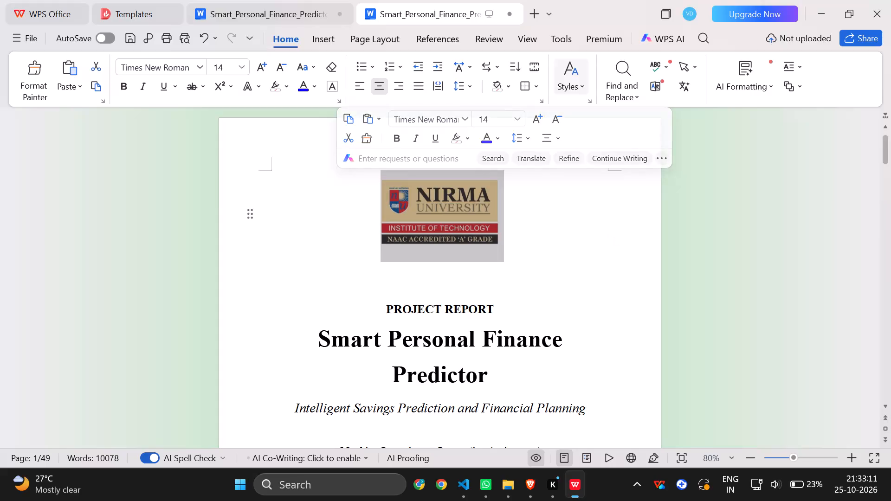
left_click(730, 248)
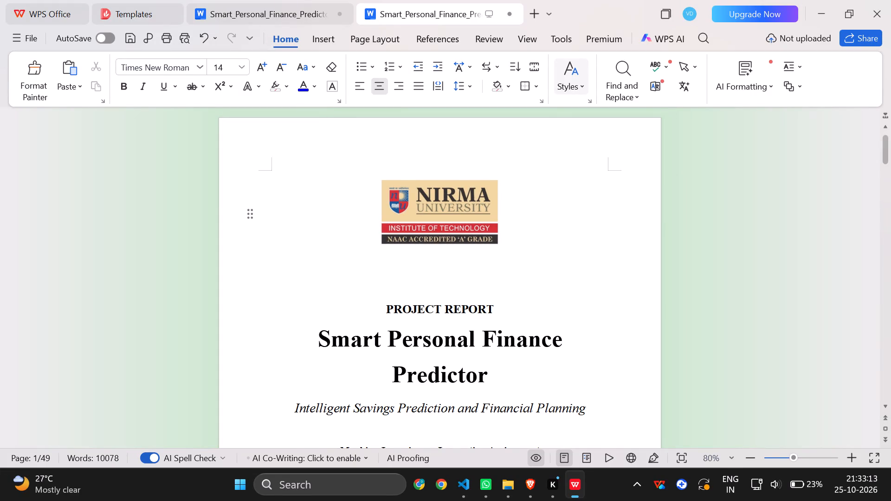
Look through the report from the cover page to the conclusion, references and appendices for remaining unwanted content.
scroll(588, 235, "down", 4)
scroll(588, 235, "up", 4)
scroll(588, 235, "down", 15)
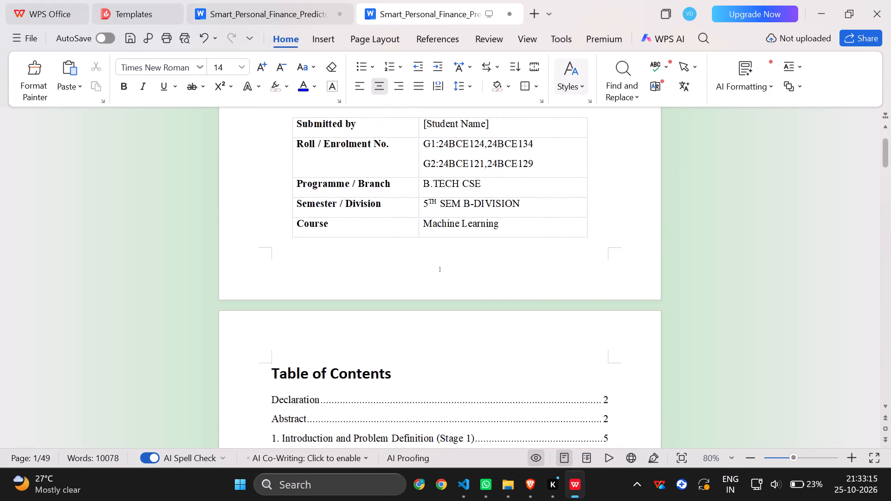
scroll(588, 235, "down", 20)
scroll(588, 235, "down", 5)
scroll(588, 235, "up", 2)
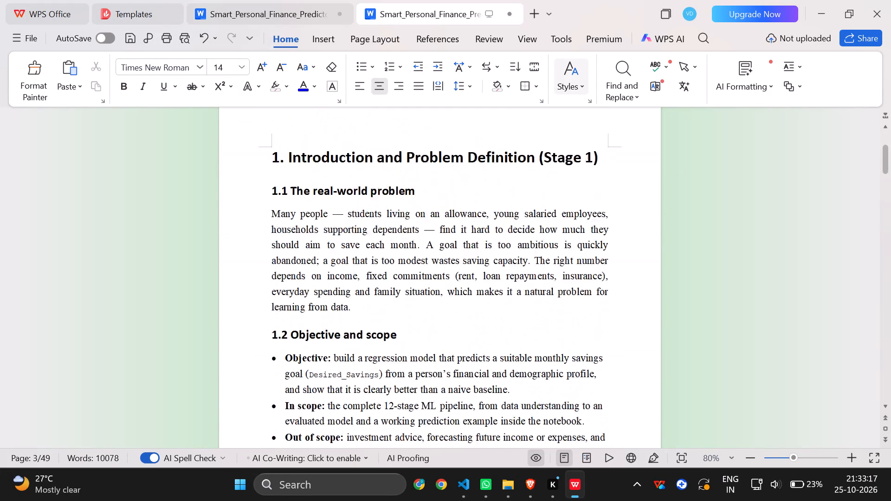
scroll(588, 235, "up", 14)
left_click_drag(882, 156, 890, 211)
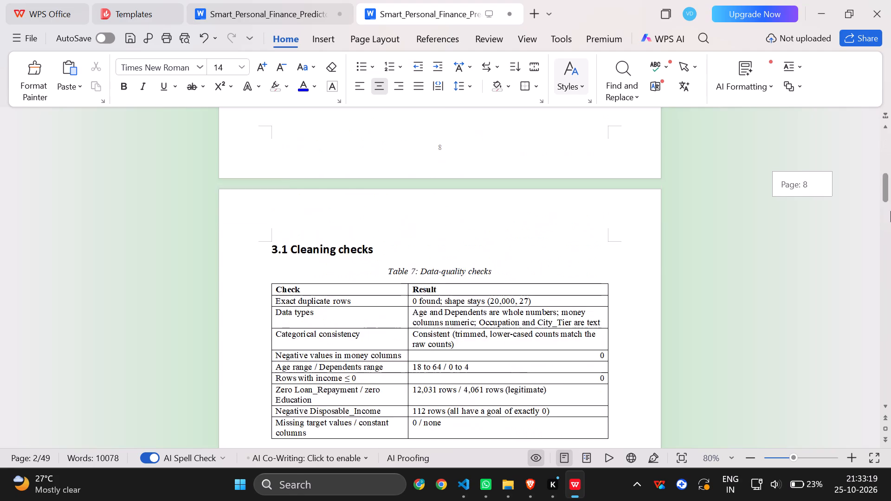
left_click_drag(890, 211, 890, 289)
scroll(890, 258, "down", 1)
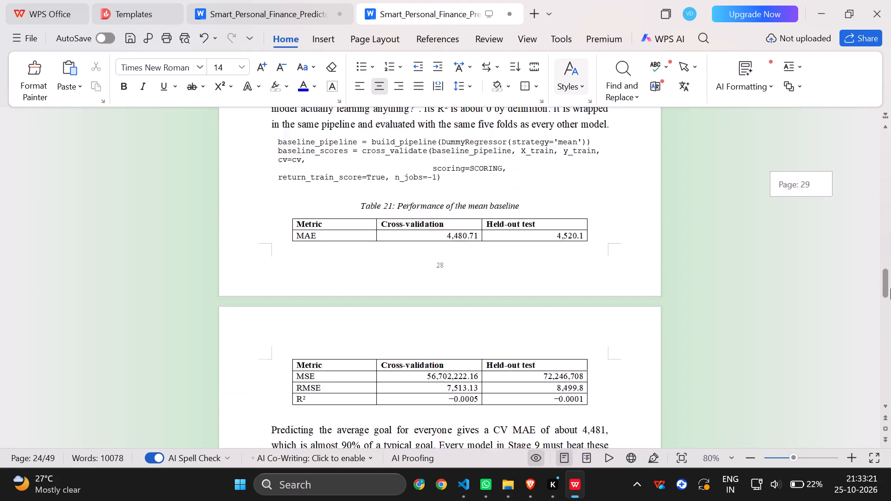
left_click_drag(890, 289, 887, 375)
scroll(890, 296, "down", 1)
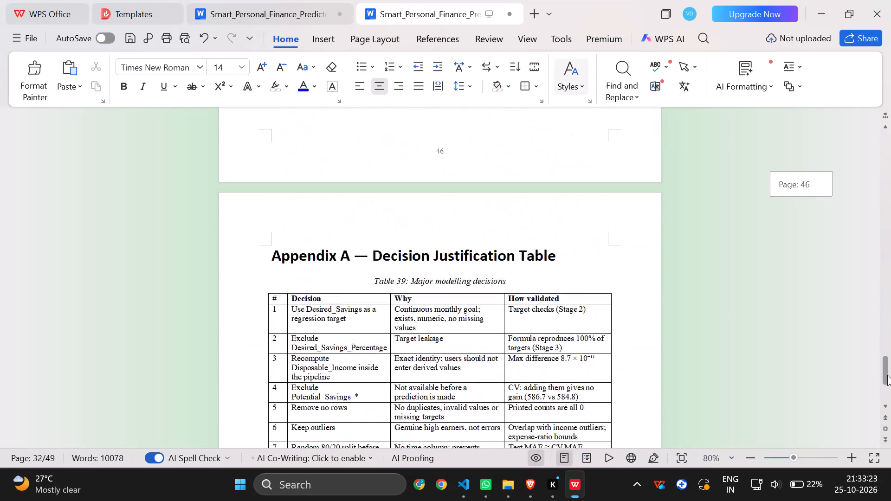
left_click_drag(887, 375, 884, 377)
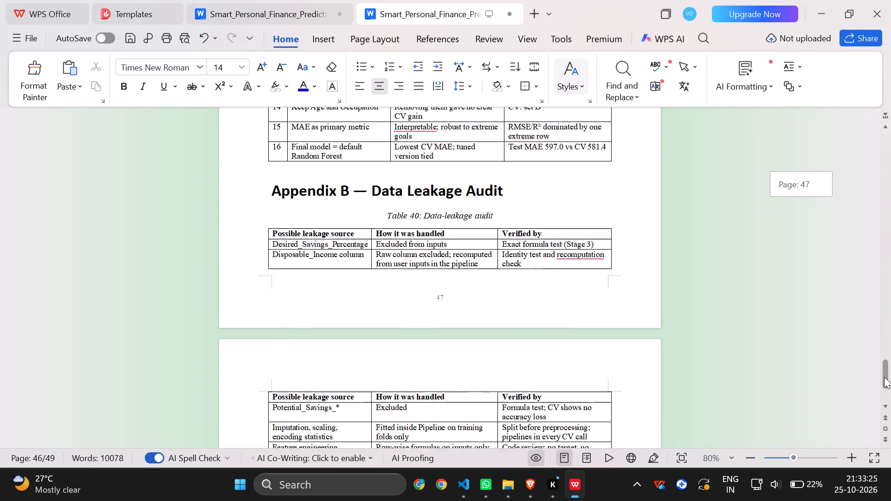
left_click_drag(884, 377, 887, 361)
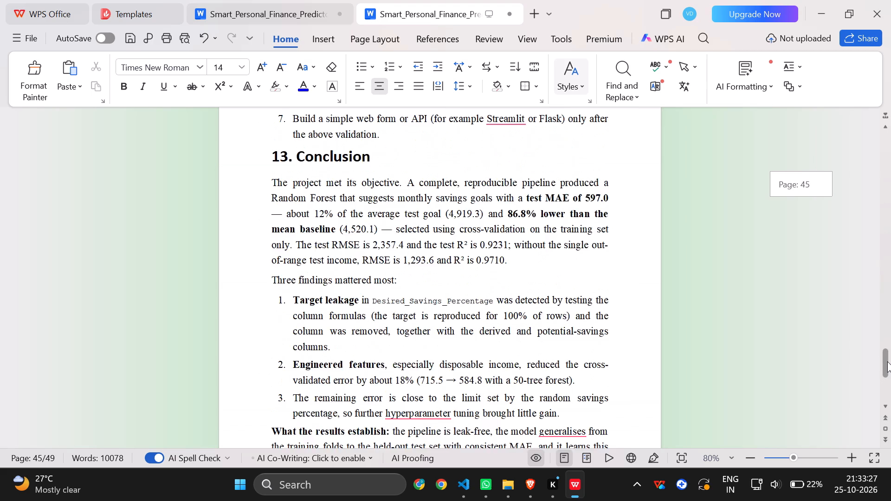
left_click_drag(887, 361, 890, 369)
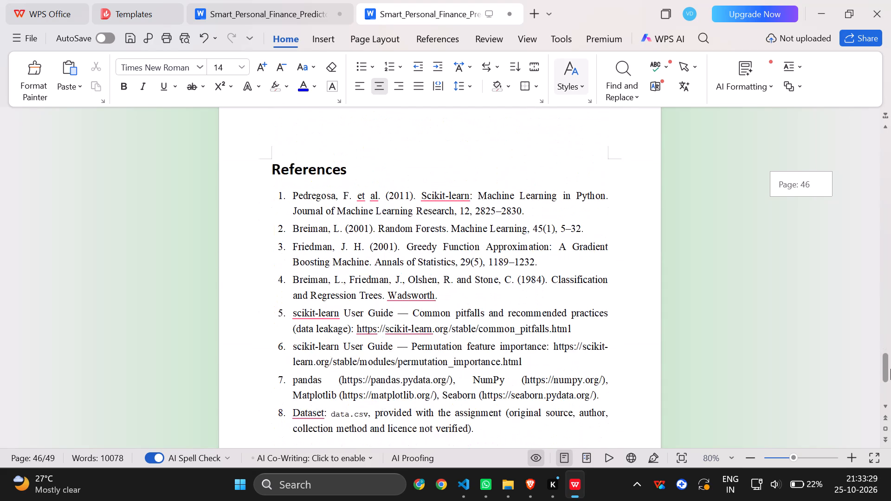
left_click_drag(890, 369, 890, 379)
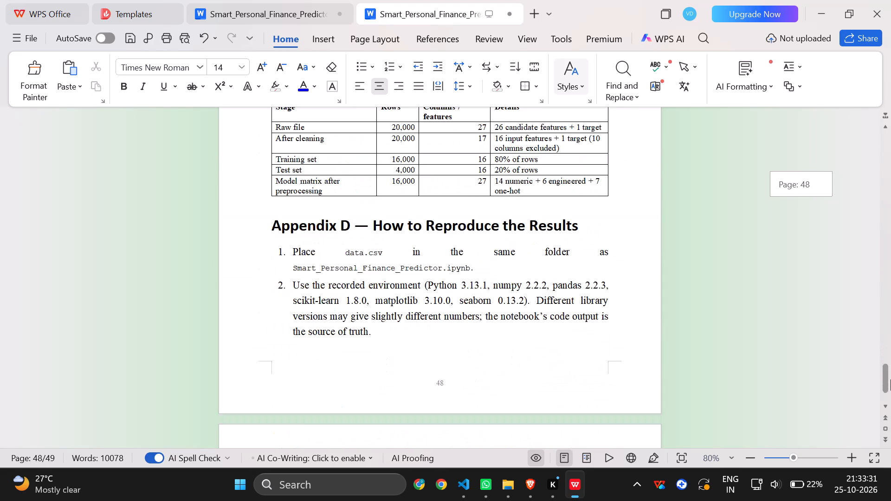
Delete Appendices A to D, from the Decision Justification Table heading through the last reproduction instruction.
left_click_drag(890, 379, 889, 371)
scroll(660, 337, "up", 10)
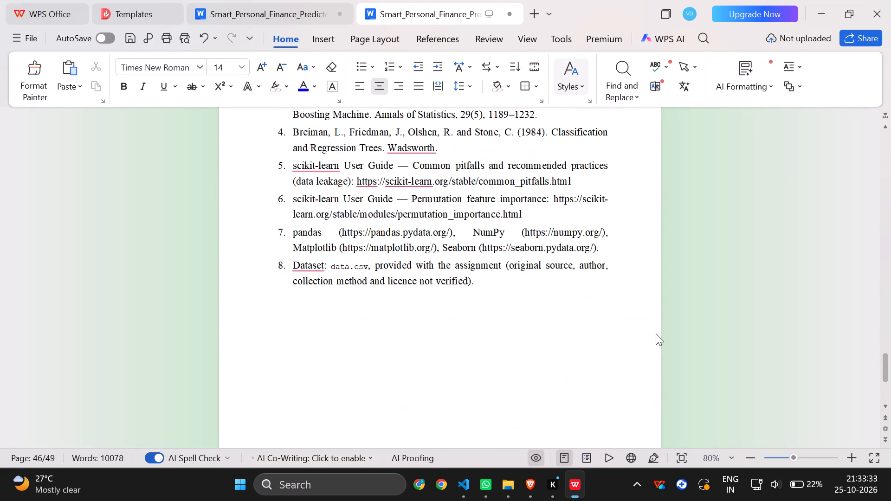
scroll(585, 302, "up", 10)
scroll(491, 310, "down", 11)
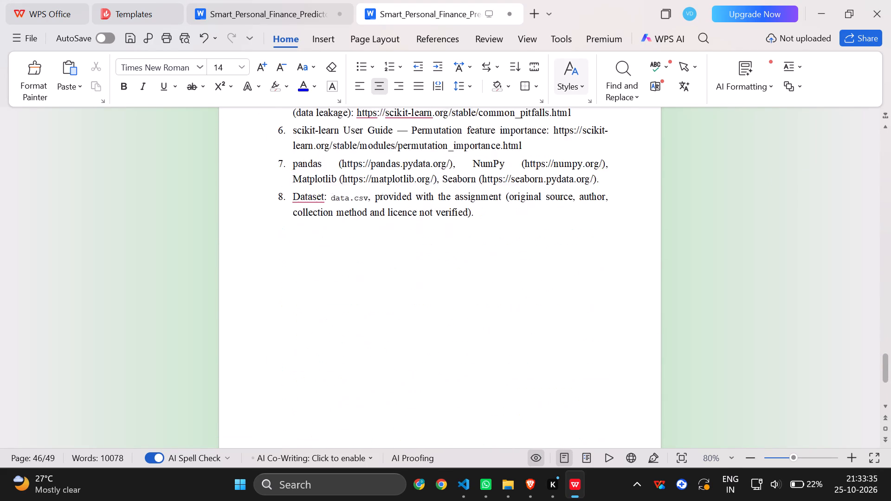
scroll(224, 328, "down", 11)
left_click_drag(274, 236, 278, 238)
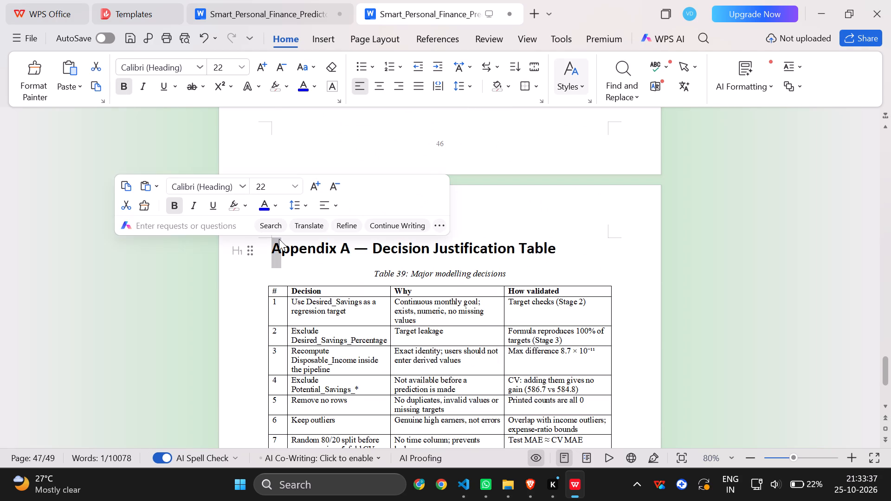
left_click(271, 246)
left_click_drag(271, 246, 339, 351)
scroll(338, 347, "down", 8)
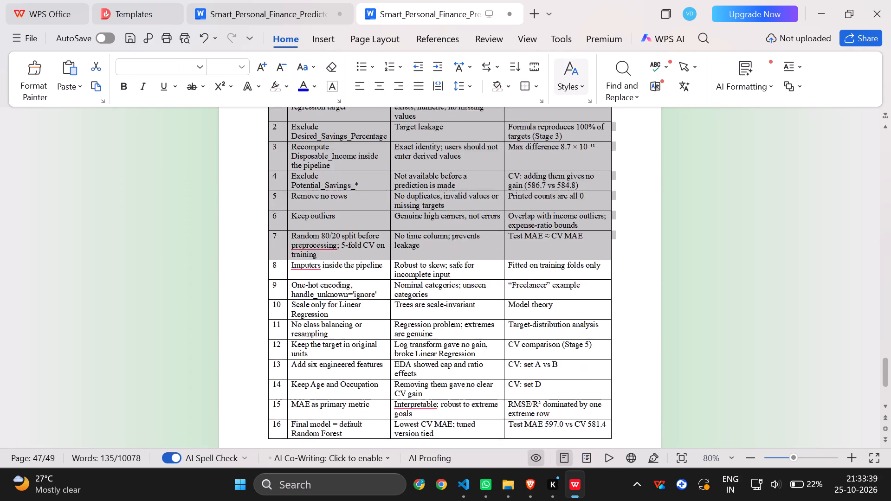
scroll(339, 351, "down", 2)
left_click_drag(339, 351, 362, 376)
scroll(343, 358, "up", 1)
scroll(343, 358, "down", 12)
scroll(351, 369, "up", 1)
scroll(351, 369, "down", 14)
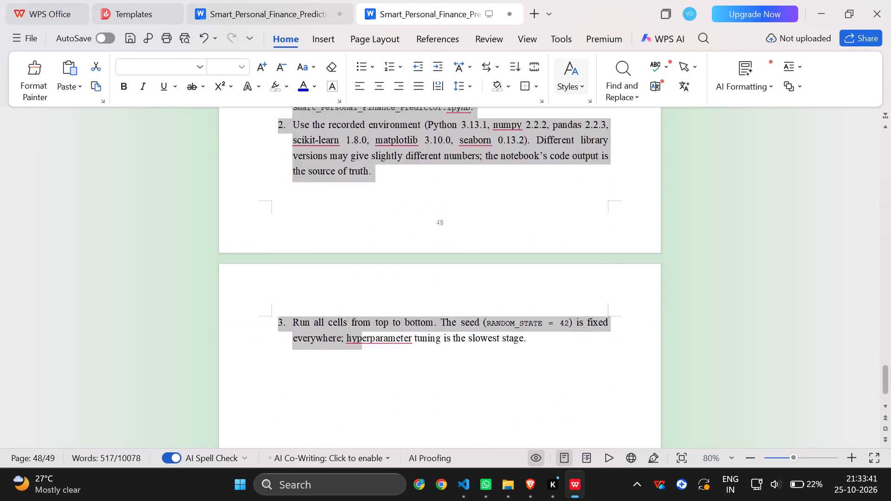
scroll(362, 376, "down", 5)
left_click_drag(362, 376, 611, 323)
key("BackSpace")
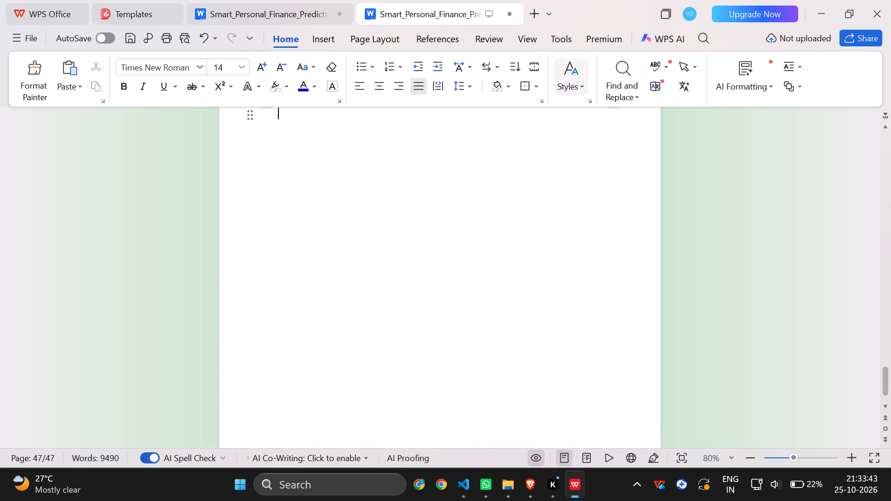
Remove the blank last page that follows the References page.
scroll(612, 323, "up", 6)
right_click(415, 339)
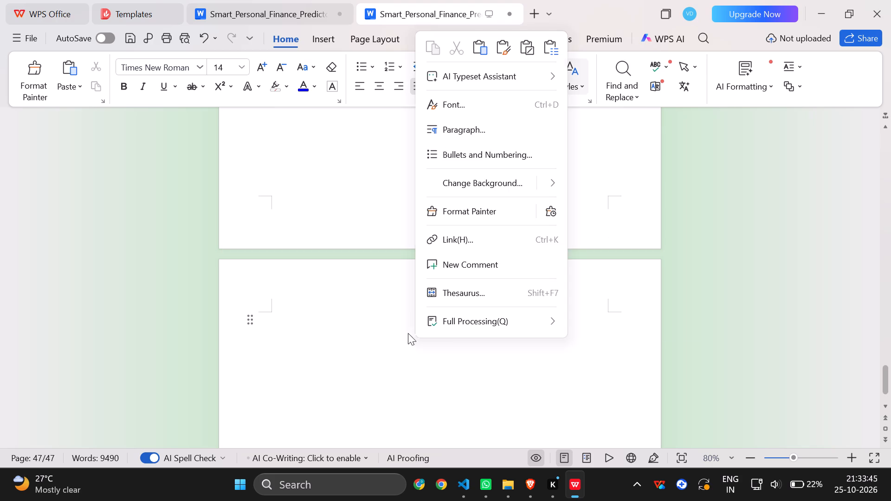
left_click(126, 355)
key("BackSpace")
key("BackSpace")
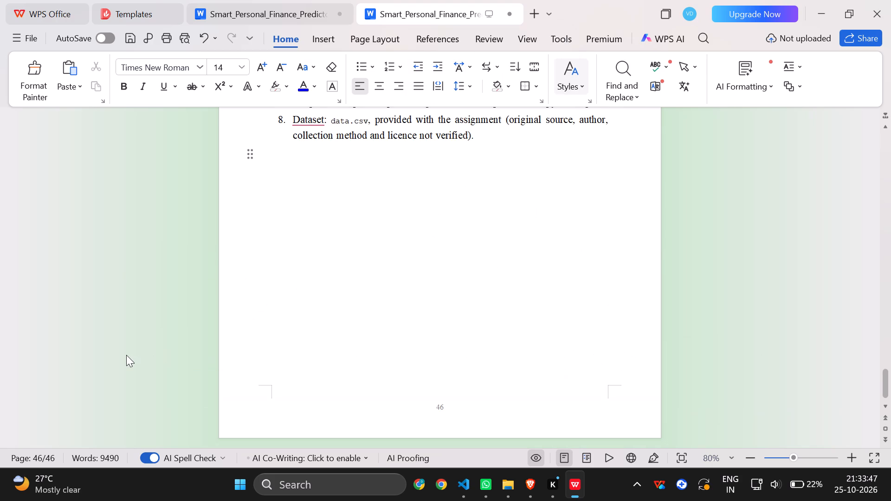
Delete the Appendix A, B, C and D entries and the page break below them from the Table of Contents page.
scroll(313, 434, "up", 11)
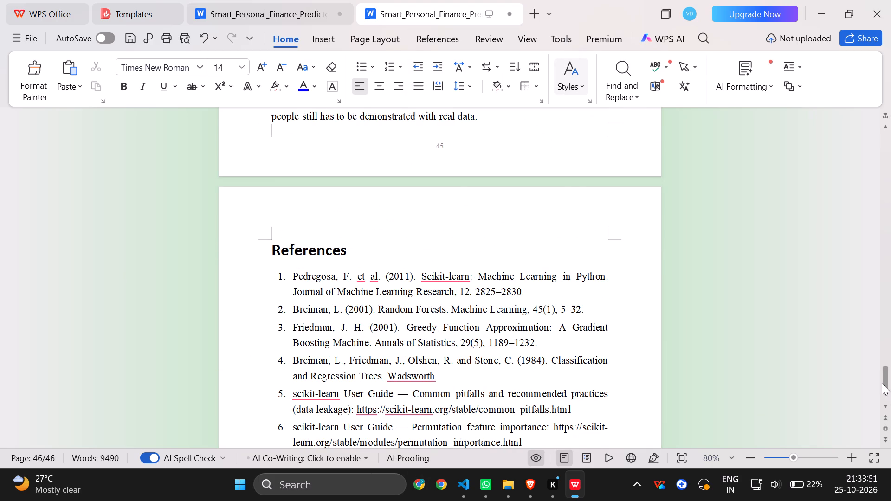
left_click_drag(882, 383, 876, 104)
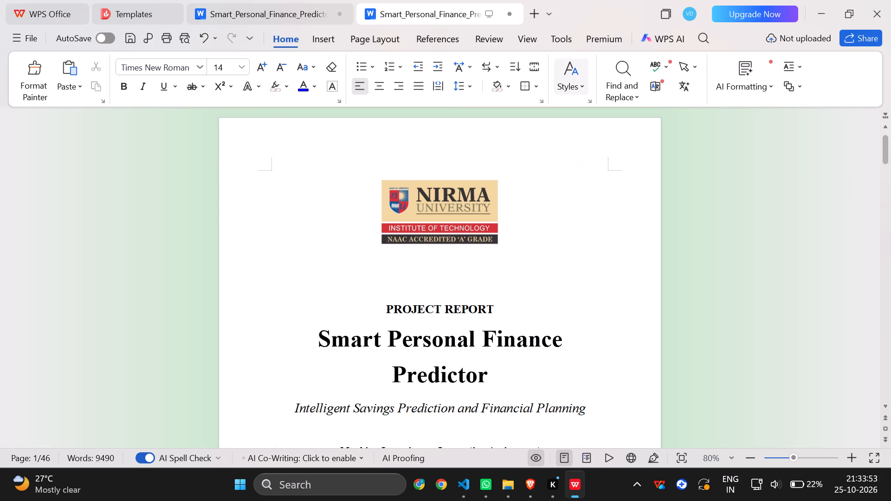
scroll(739, 225, "down", 9)
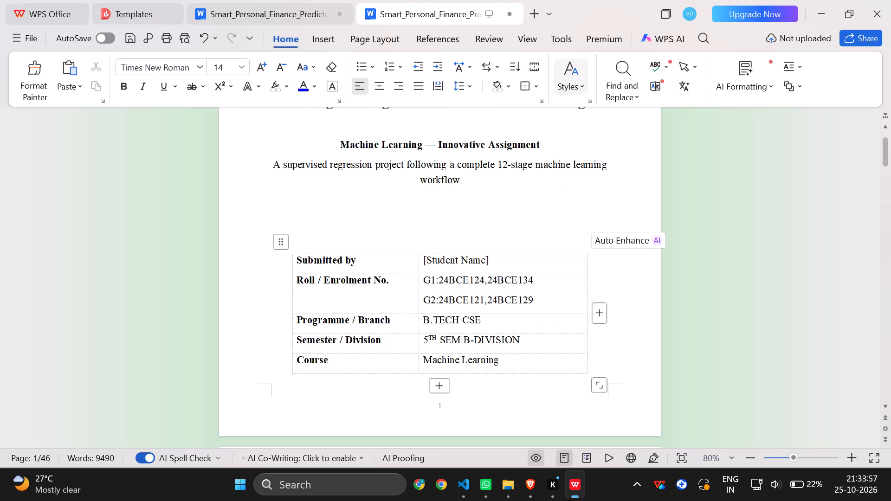
scroll(474, 155, "down", 2)
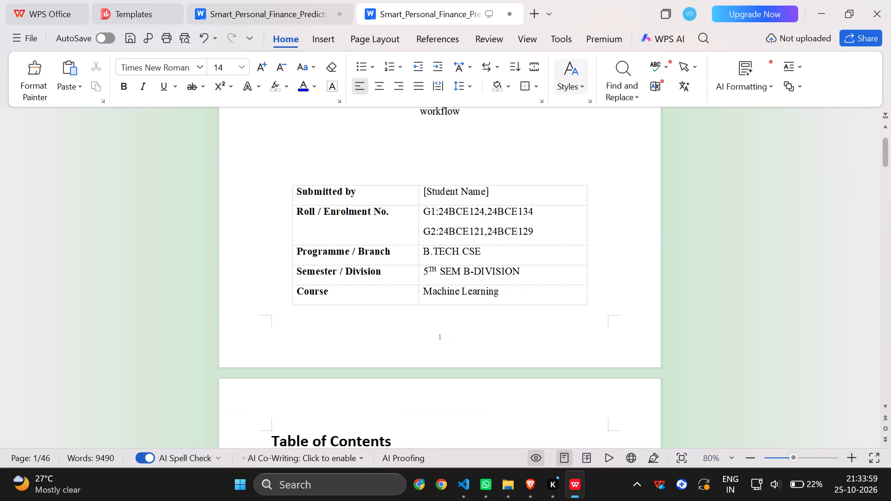
scroll(474, 155, "down", 7)
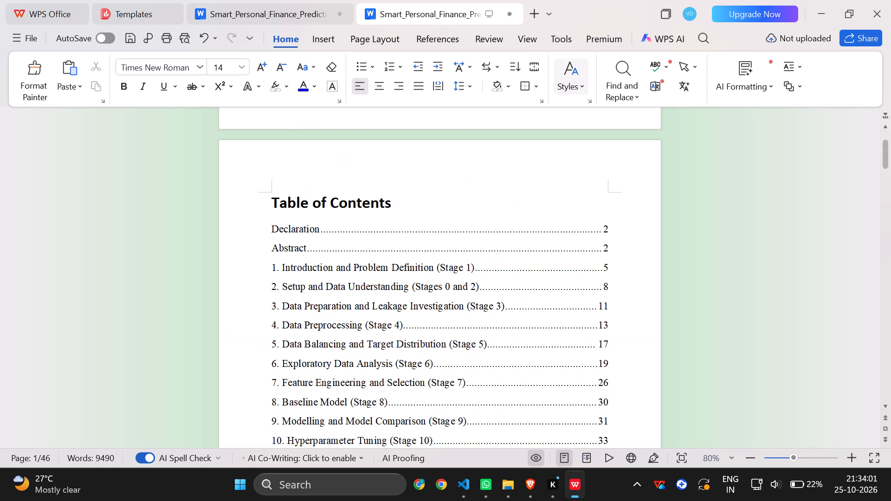
scroll(474, 155, "down", 8)
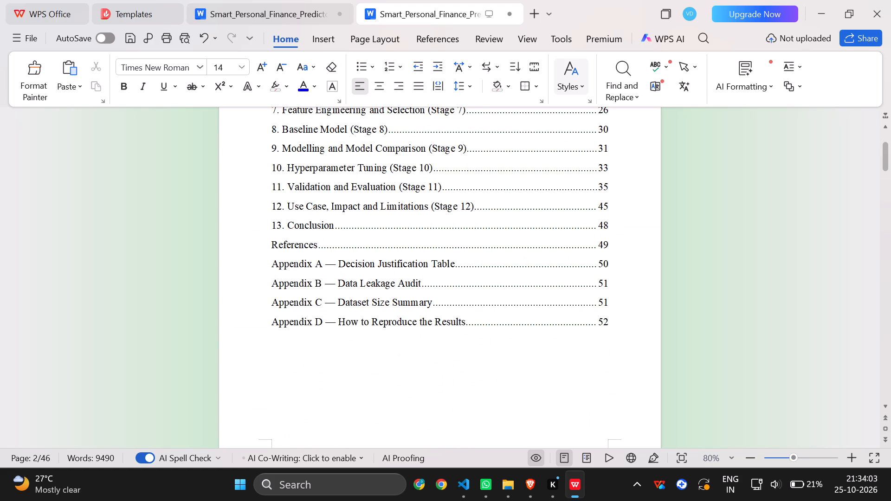
left_click_drag(265, 268, 588, 339)
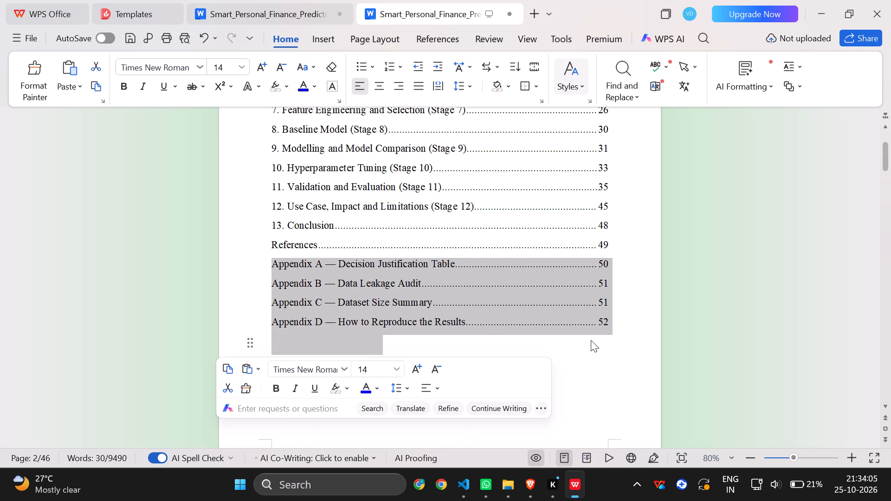
key("BackSpace")
Add blank lines after the Table of Contents to move the Introduction and Problem Definition heading onto the following page.
key("Return")
key("Return")
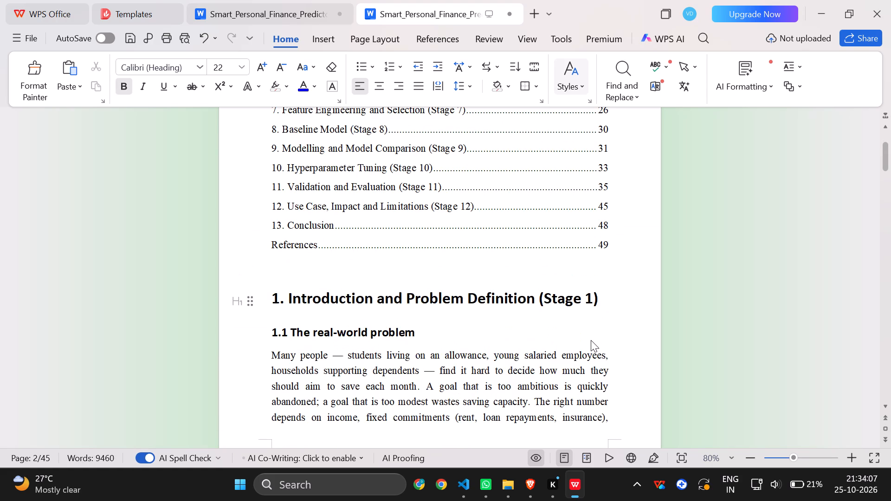
key("Return")
key("Return")
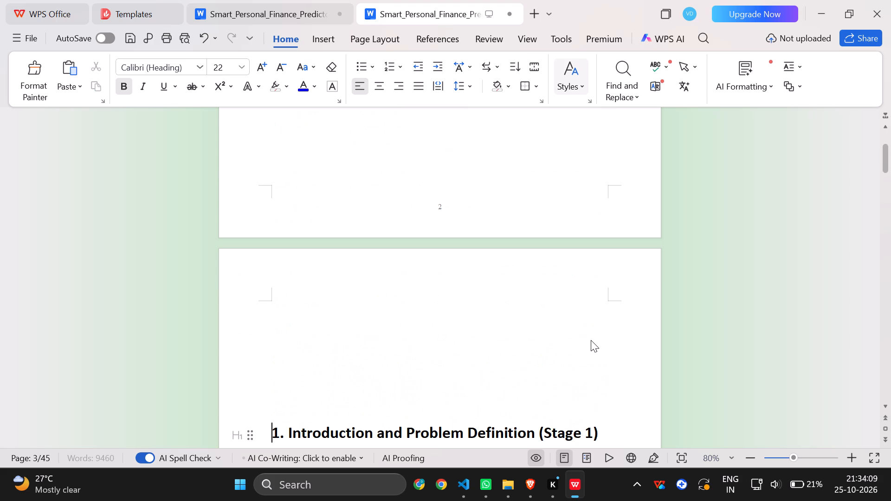
key("BackSpace")
key("Return")
scroll(470, 314, "down", 2)
scroll(325, 248, "up", 1)
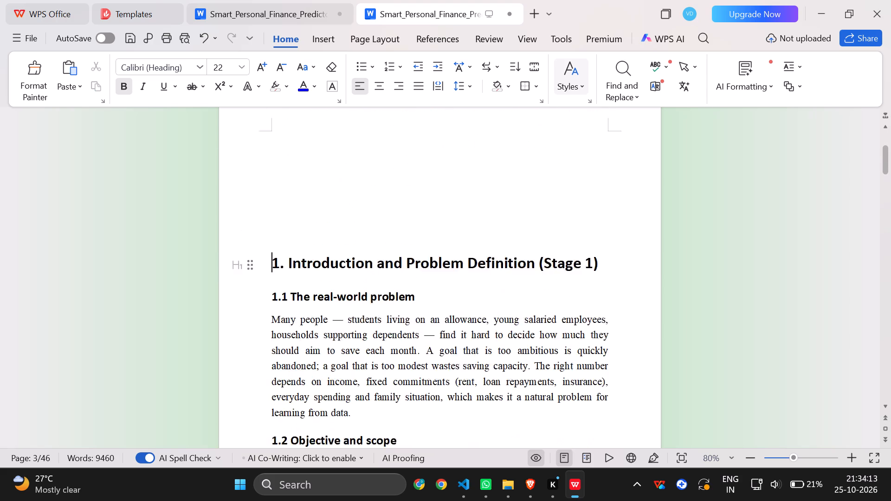
Adjust the blank lines between the Table of Contents and the Introduction and Problem Definition heading so the heading starts on page 3.
scroll(325, 248, "up", 1)
left_click(276, 247)
key("BackSpace")
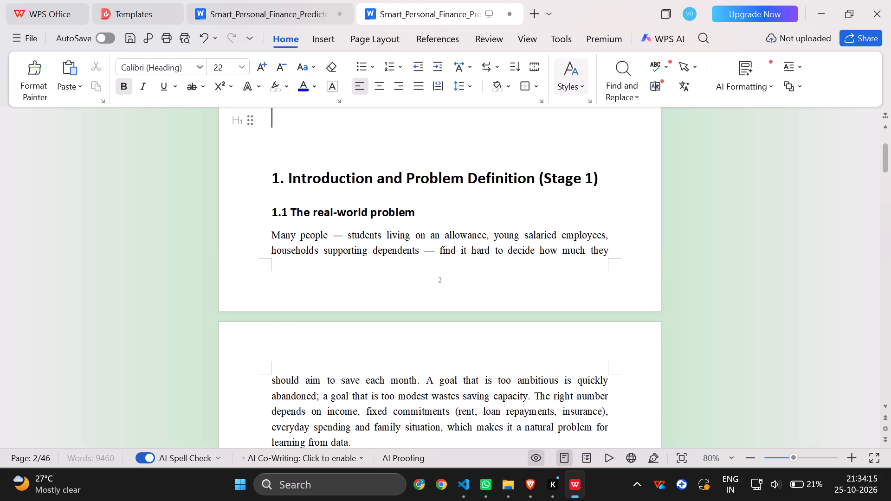
scroll(276, 247, "up", 1)
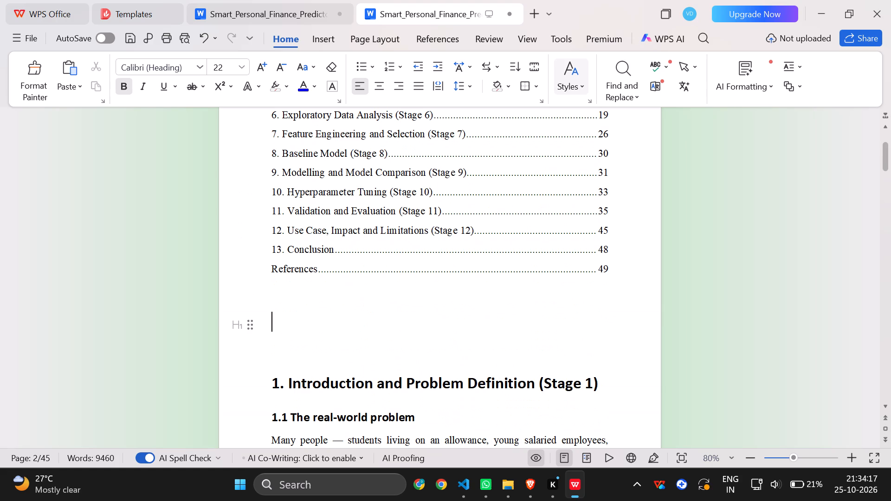
key("Return")
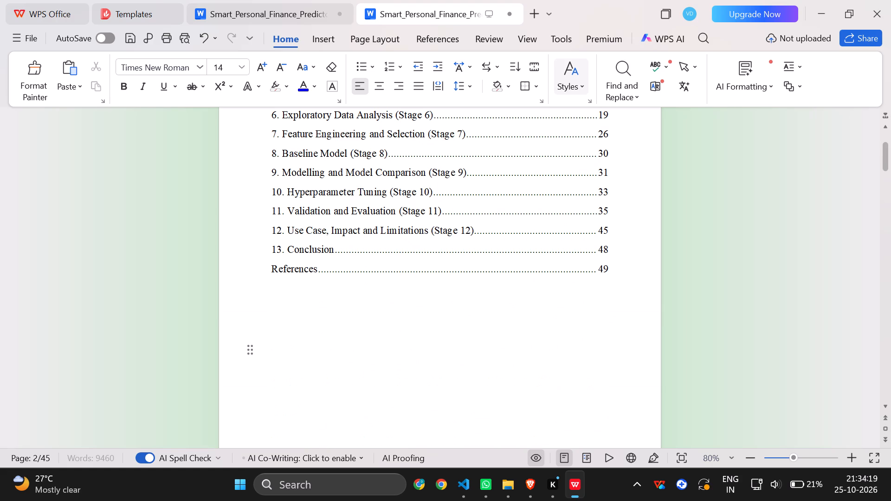
scroll(317, 304, "down", 18)
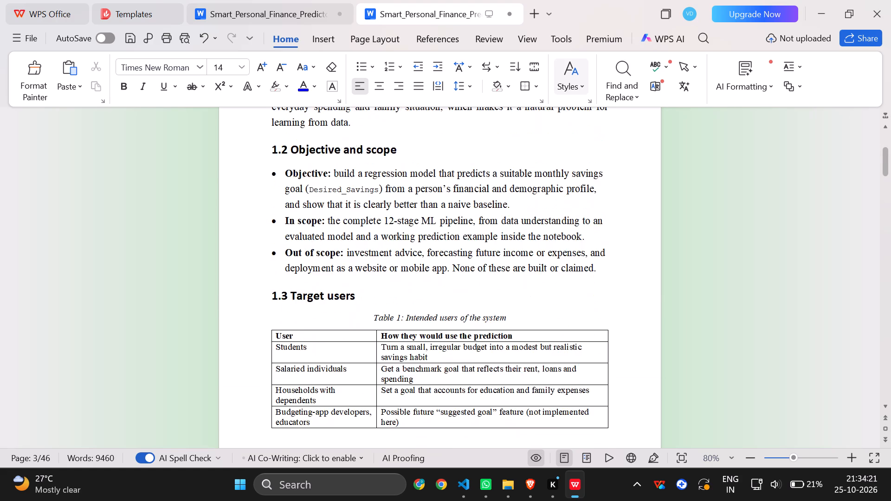
Replace the last blank line below the References entry of the Table of Contents with a new one.
scroll(384, 267, "down", 5)
scroll(382, 263, "up", 16)
scroll(314, 317, "up", 3)
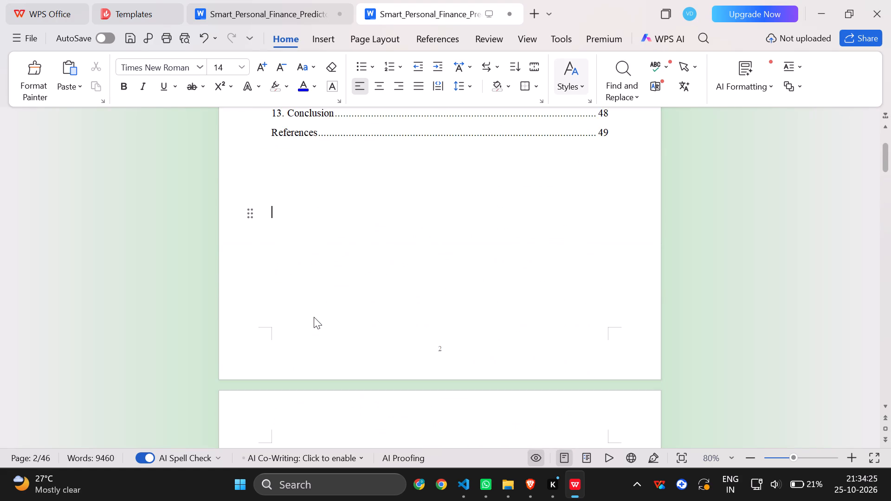
scroll(314, 317, "up", 8)
scroll(300, 304, "down", 2)
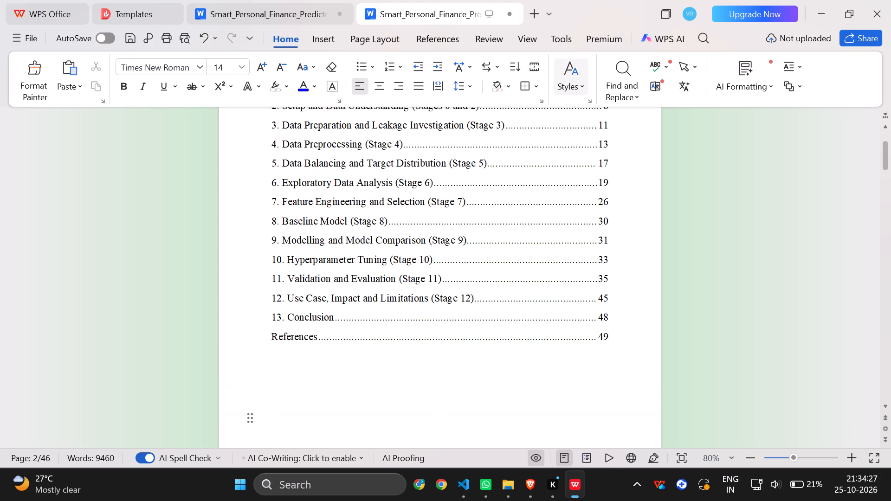
key("BackSpace")
key("Return")
Remove one blank line between the project description and the Submitted by table on the cover page.
scroll(372, 307, "down", 3)
scroll(372, 307, "up", 1)
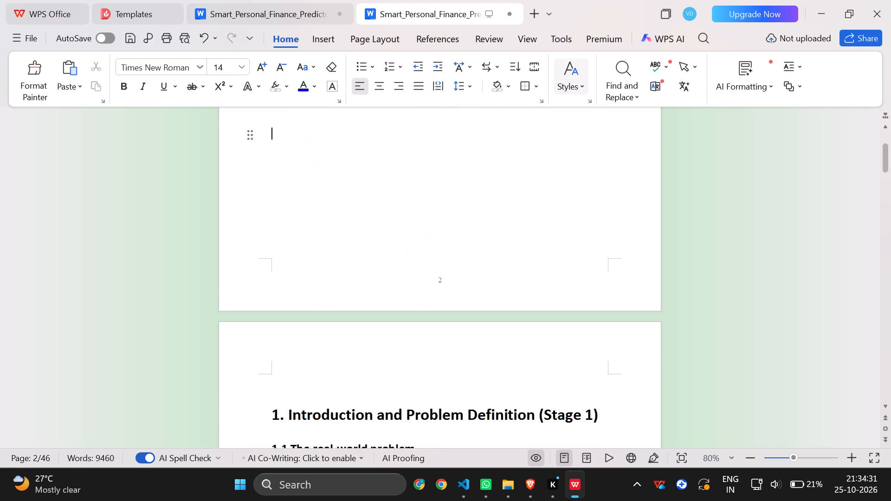
scroll(372, 307, "up", 3)
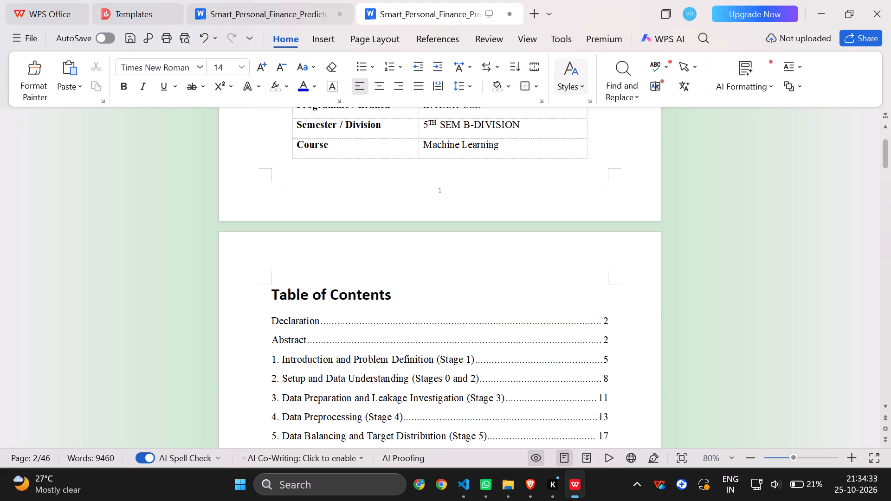
scroll(372, 307, "down", 9)
scroll(376, 295, "up", 11)
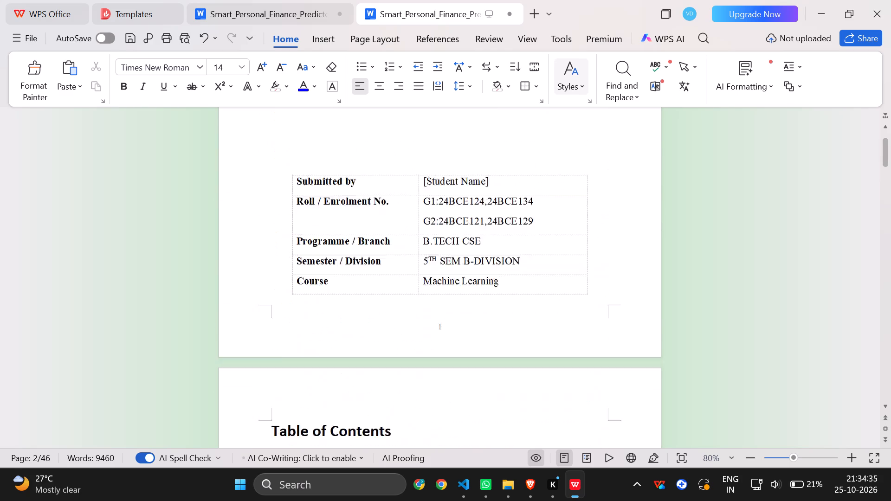
scroll(376, 295, "up", 14)
scroll(376, 295, "down", 10)
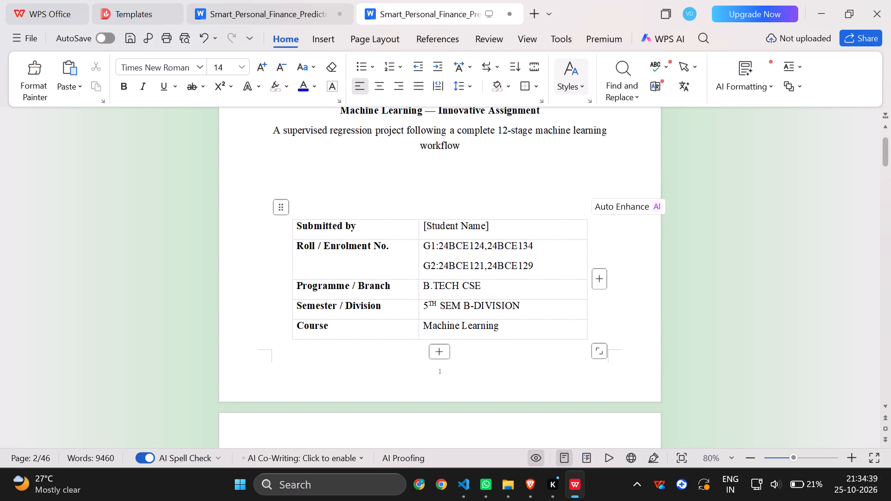
left_click(363, 183)
key("BackSpace")
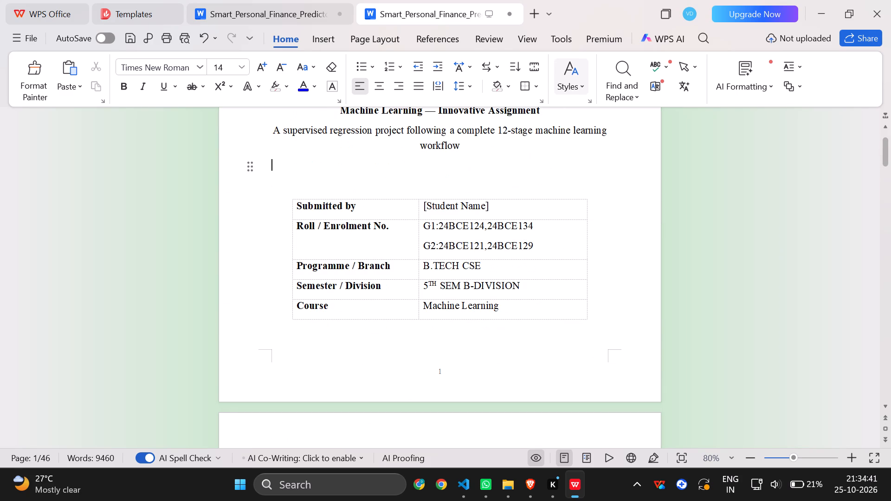
Review the page layout of the cover page, the Table of Contents and the start of the Introduction.
scroll(334, 173, "down", 16)
scroll(389, 204, "up", 5)
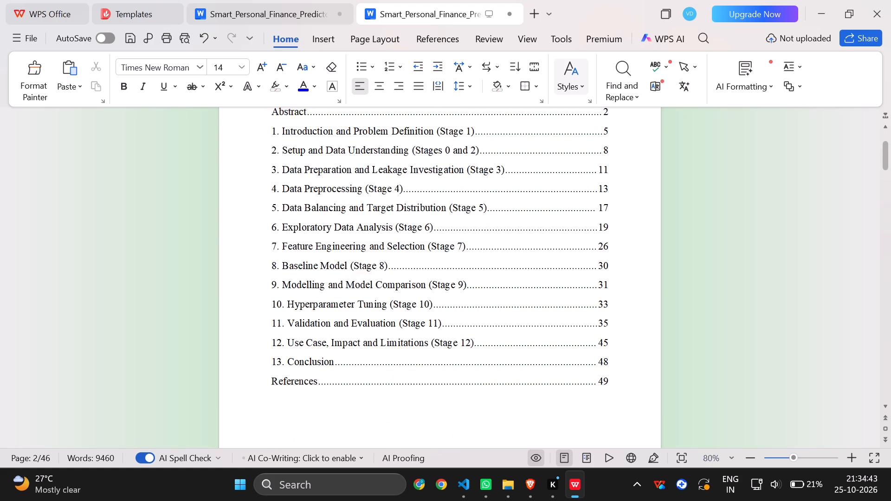
scroll(389, 204, "up", 3)
scroll(452, 247, "up", 3)
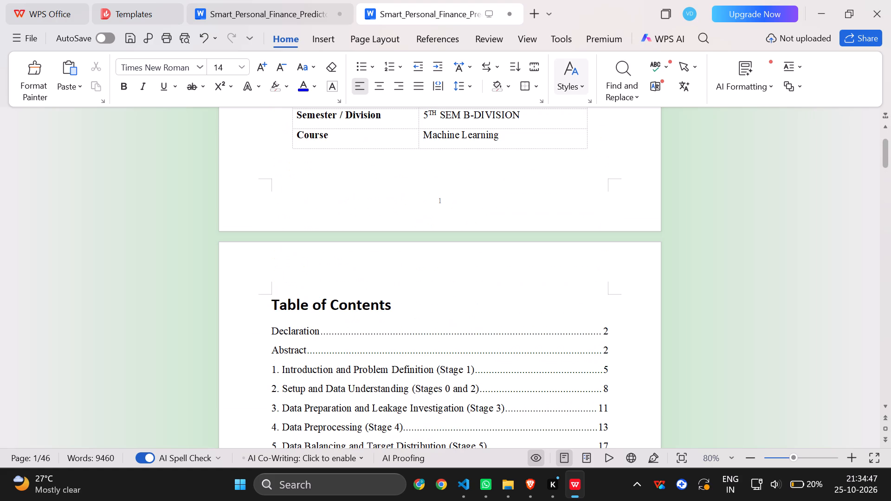
scroll(431, 242, "down", 20)
scroll(431, 242, "down", 2)
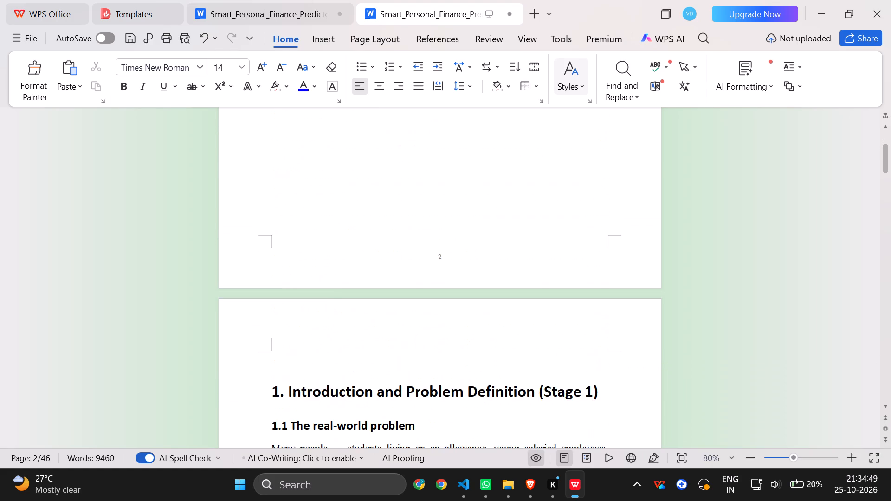
scroll(417, 241, "down", 4)
scroll(414, 243, "up", 20)
scroll(414, 243, "up", 5)
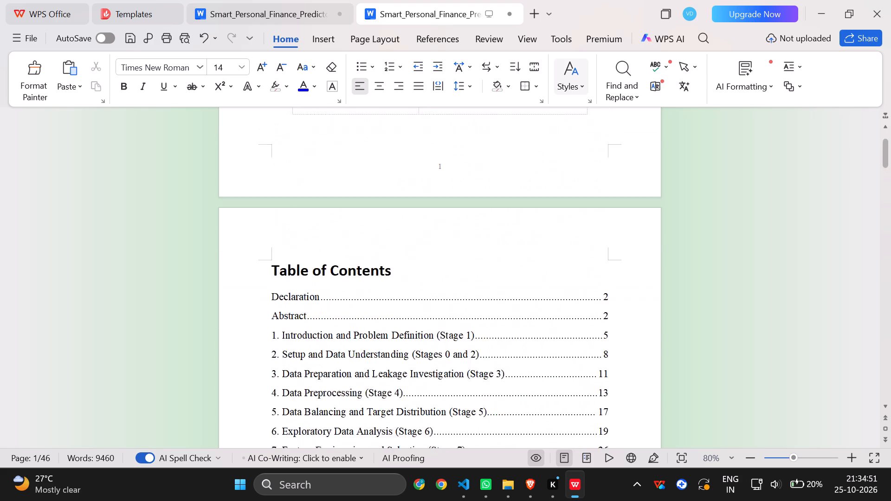
scroll(414, 243, "up", 18)
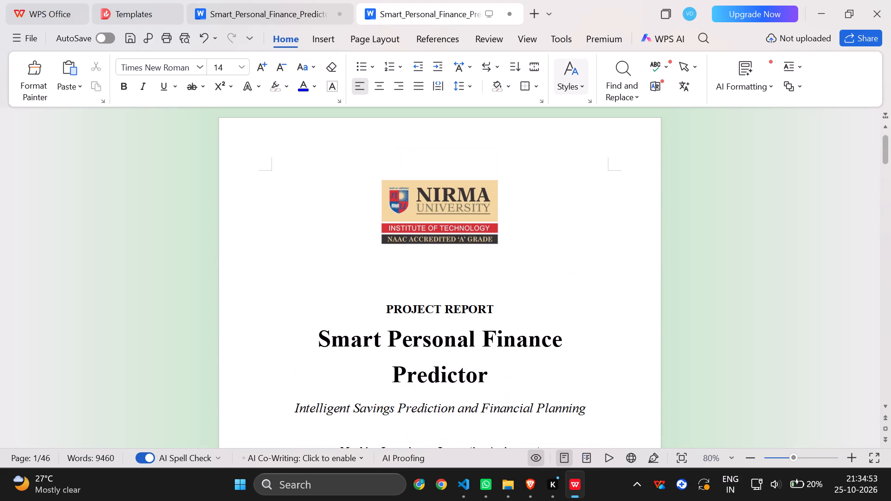
Save the edited report.
key("ctrl+s")
Save a copy of the report in the Downloads folder as a Word document named ml_REPORTdocx.
key("ctrl+shift+s")
left_click(24, 45)
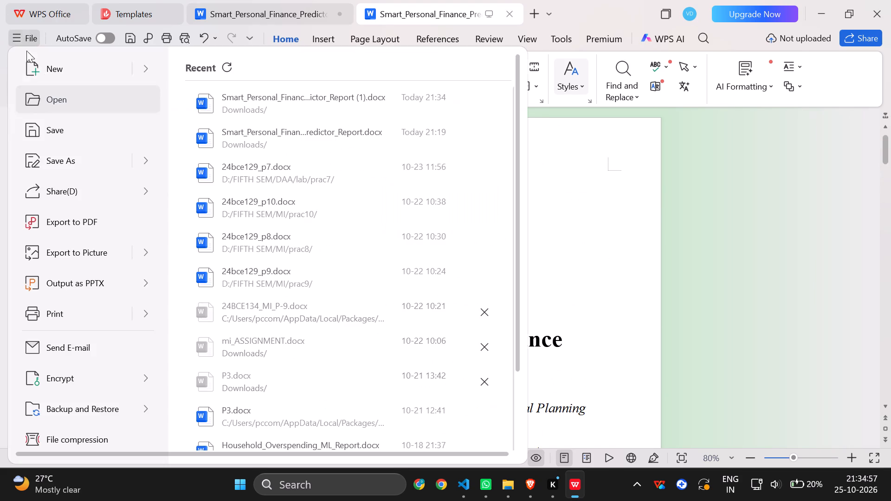
left_click(87, 161)
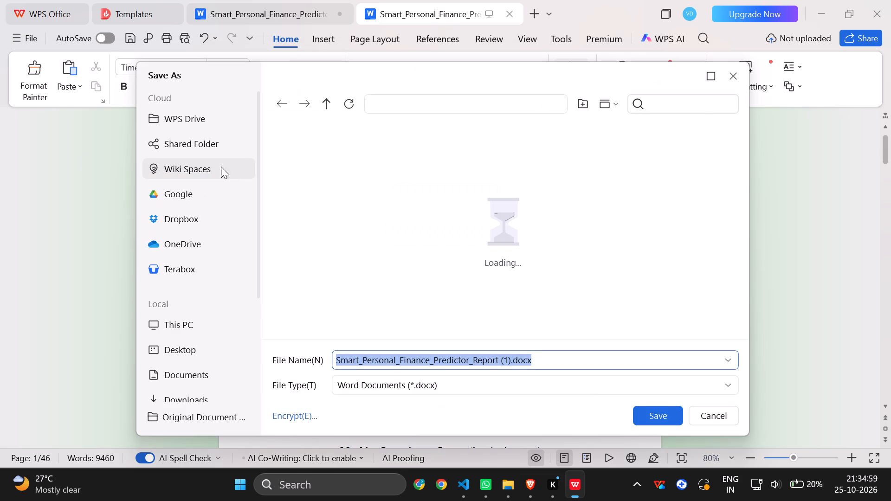
left_click(201, 322)
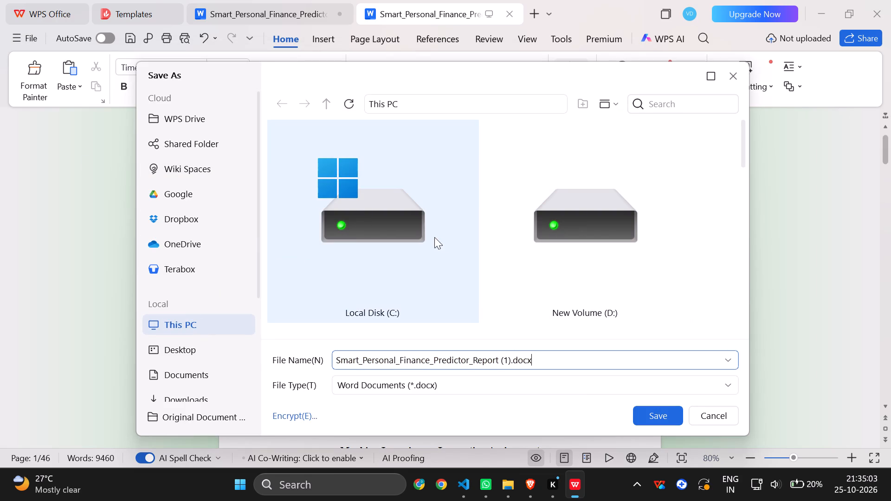
scroll(162, 257, "down", 2)
scroll(405, 250, "down", 4)
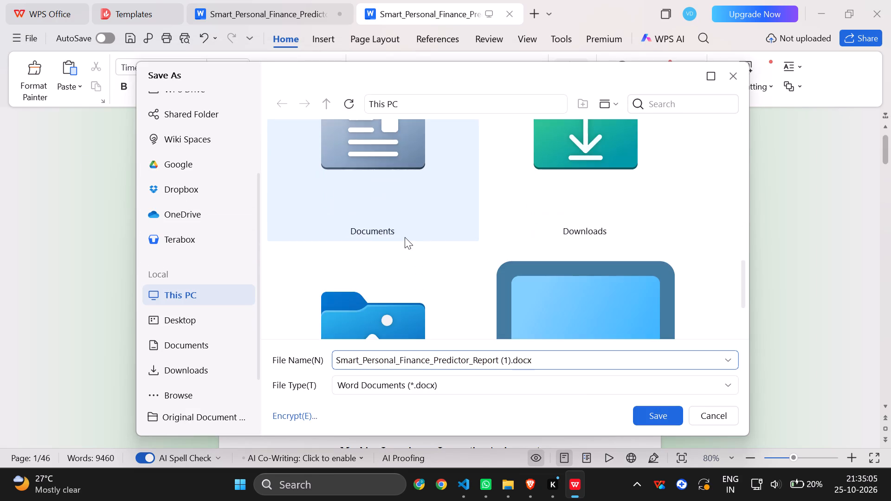
scroll(403, 237, "up", 1)
double_click(578, 247)
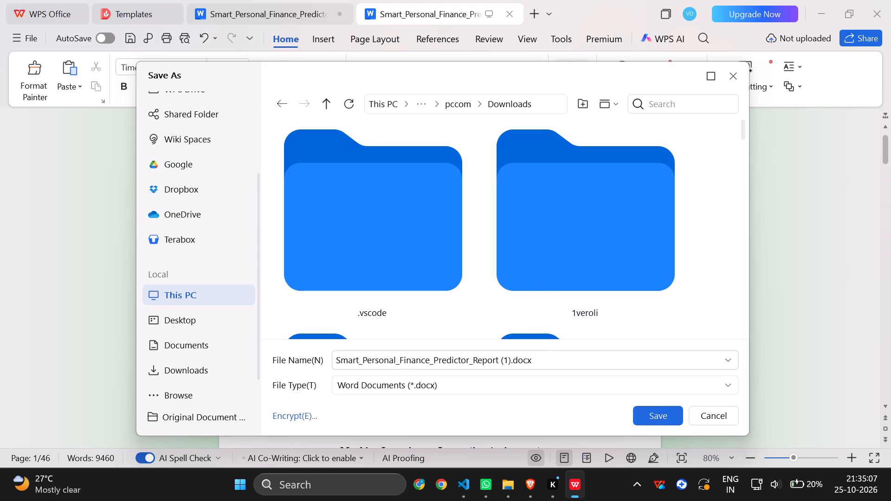
left_click(548, 359)
left_click_drag(548, 359, 172, 356)
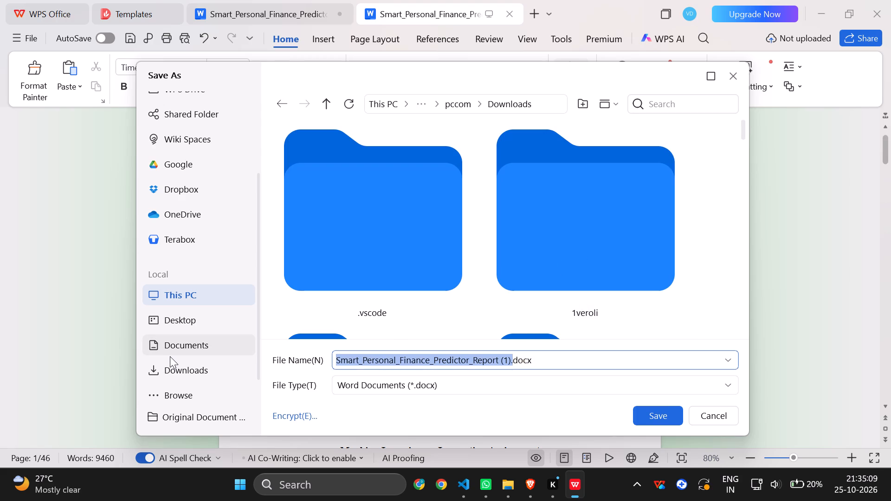
key("BackSpace")
type("ml")
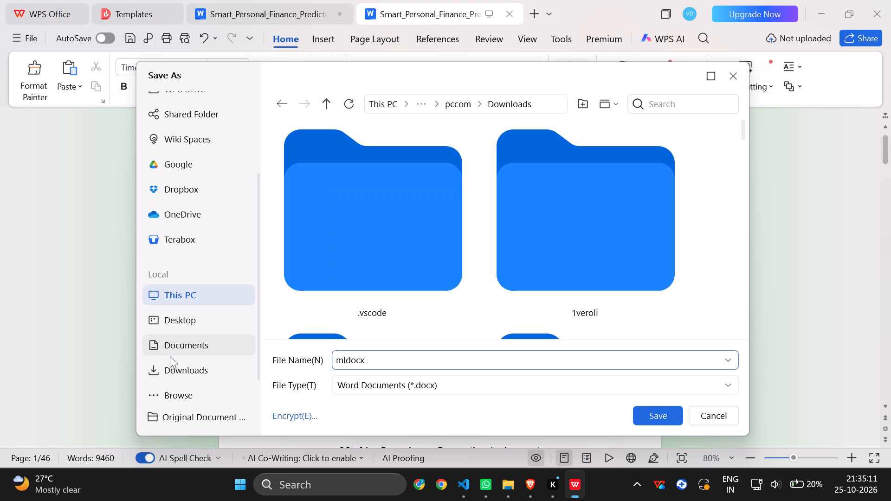
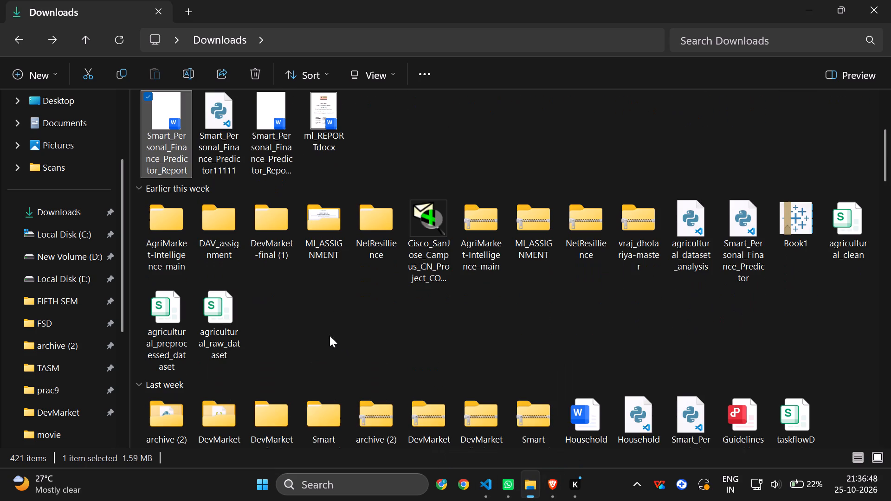
double_click(323, 230)
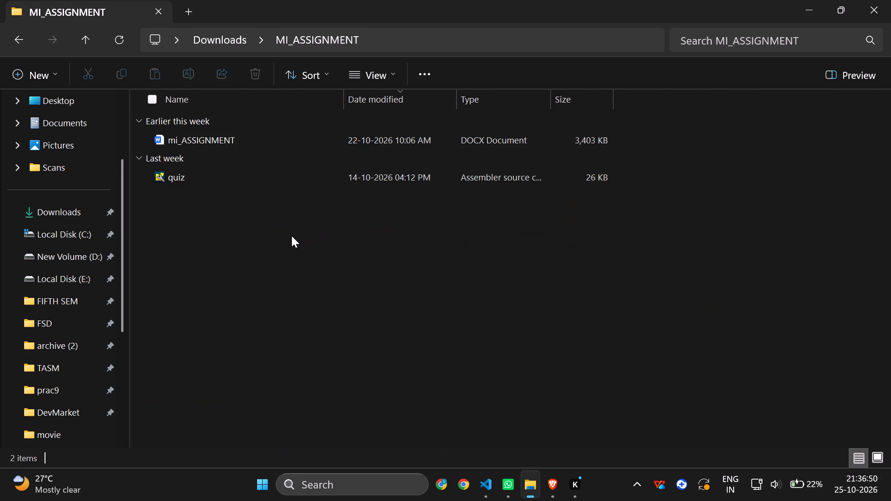
left_click(21, 33)
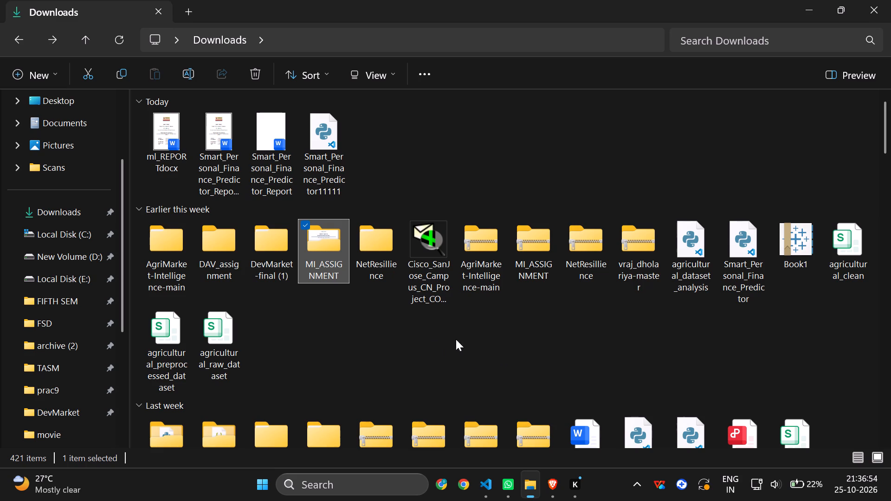
double_click(365, 263)
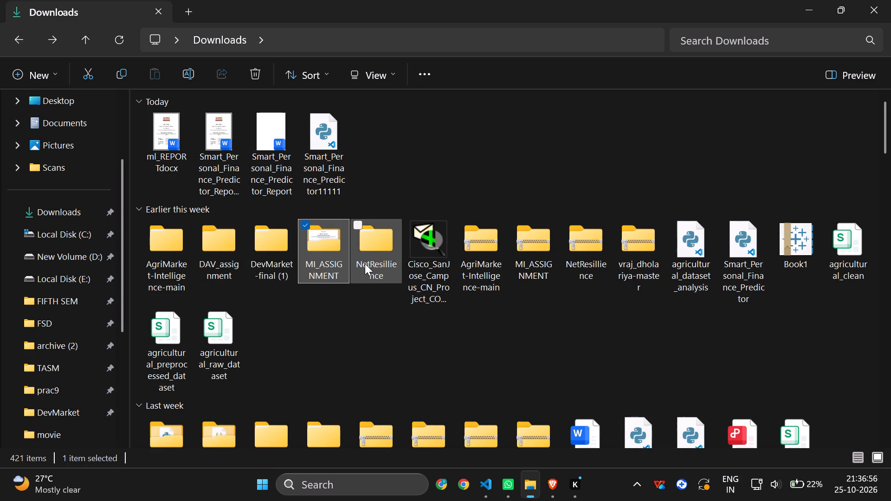
left_click(8, 36)
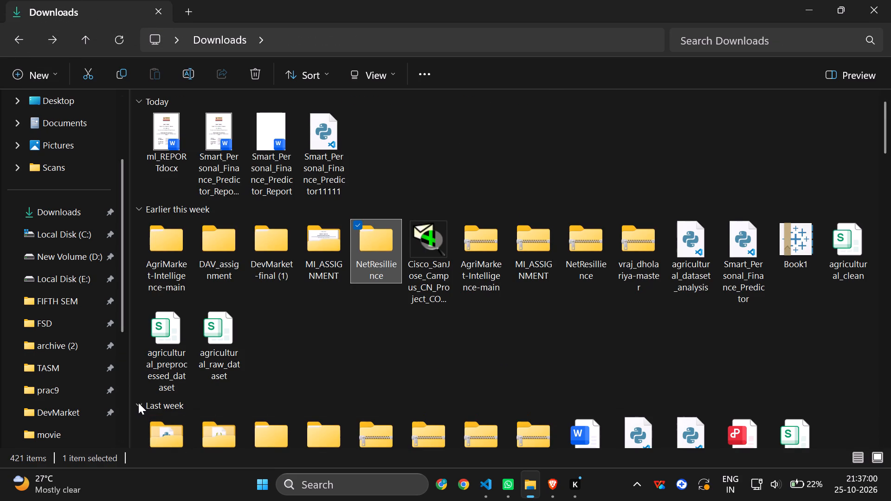
Check the contents of the DAV_assignment folder in Downloads, and delete the folder.
left_click(230, 269)
left_click_drag(230, 269, 227, 262)
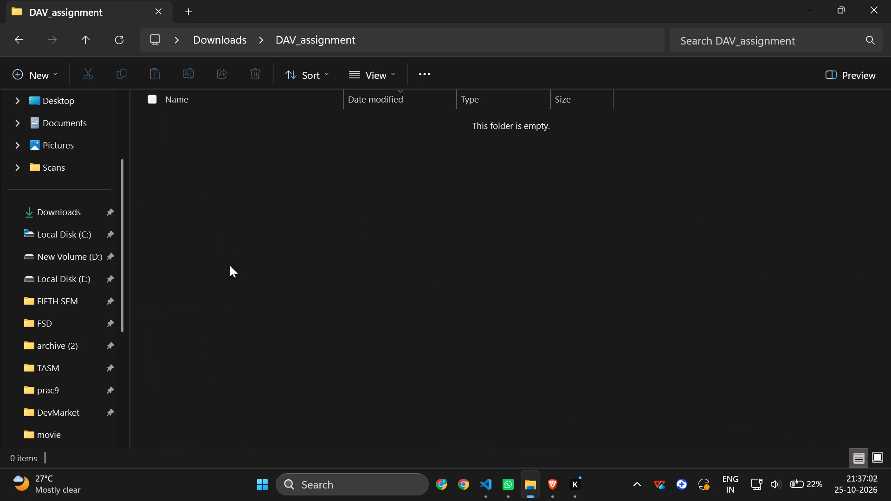
left_click(19, 39)
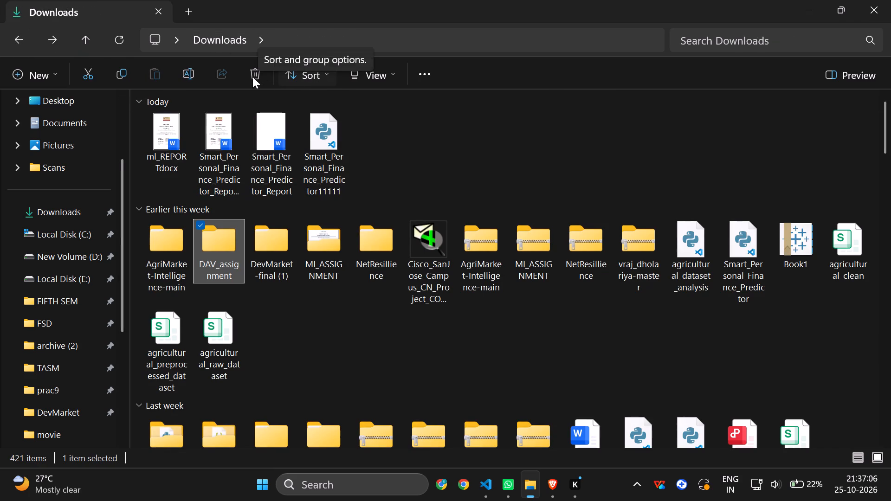
left_click(247, 71)
Examine the AgriMarket-Intelligence-main folder with its subfolders, and the DevMarket-final (1) folder, in Downloads.
double_click(170, 253)
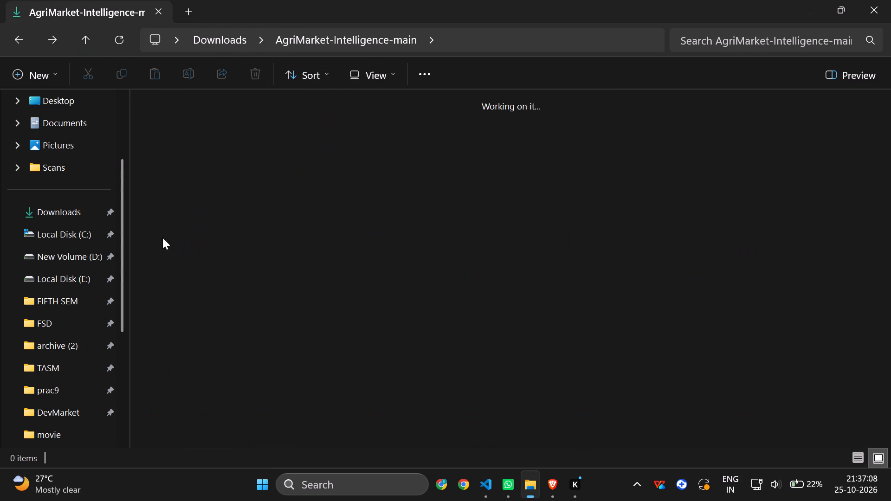
double_click(189, 150)
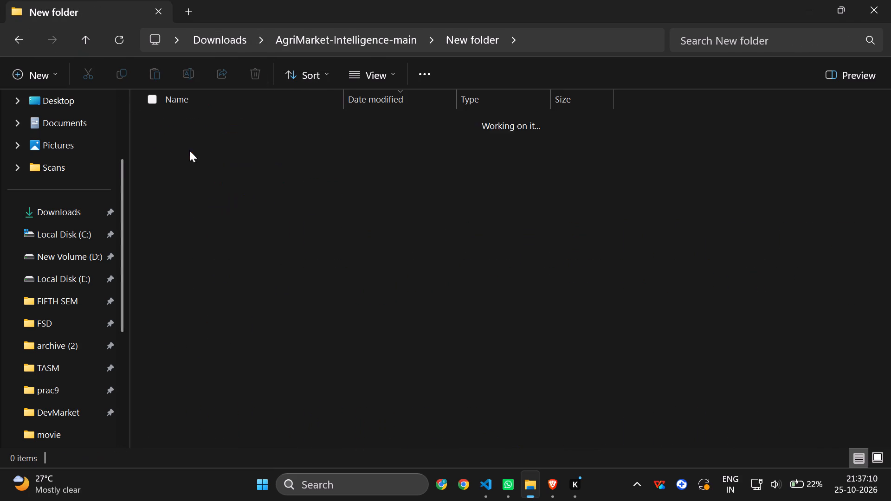
left_click(23, 40)
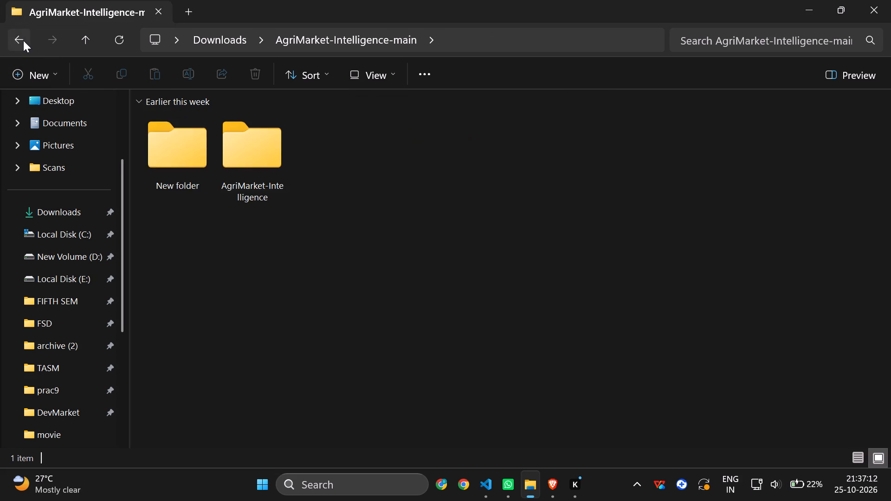
double_click(240, 158)
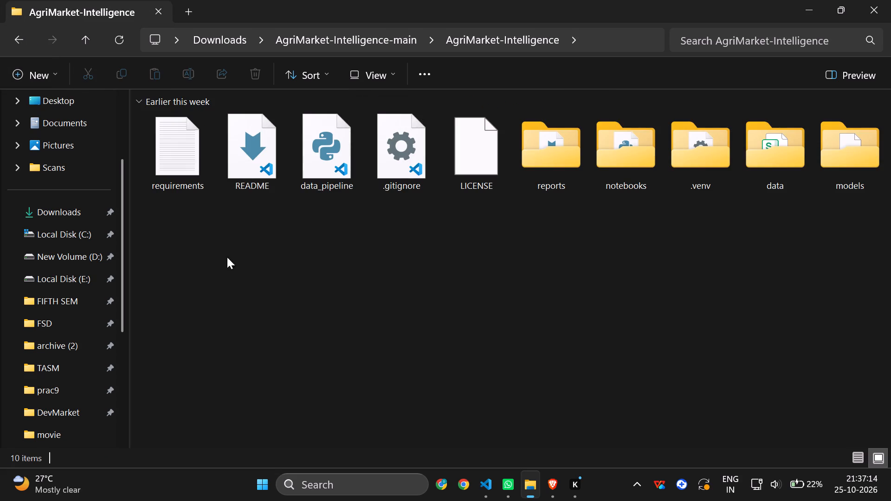
left_click(6, 43)
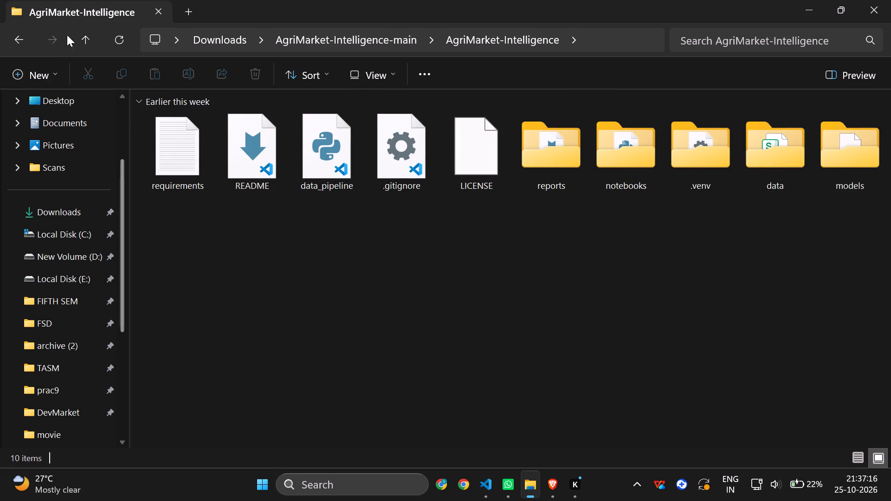
left_click(22, 29)
double_click(196, 133)
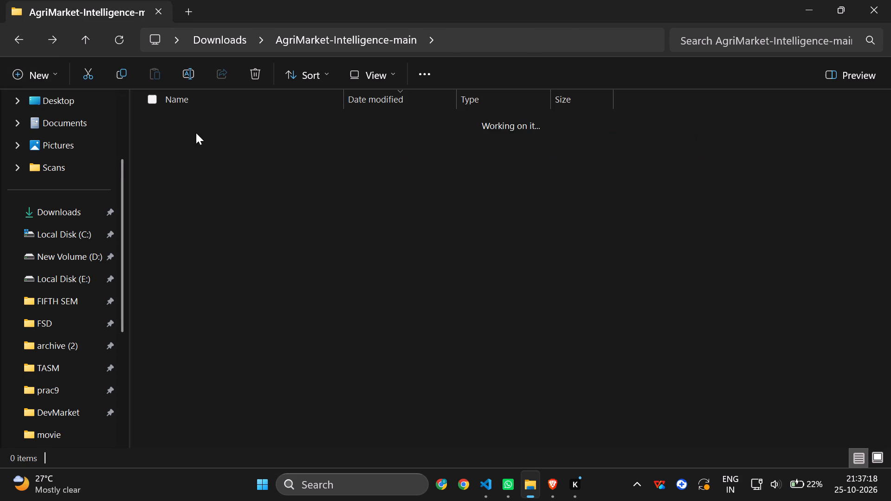
double_click(195, 142)
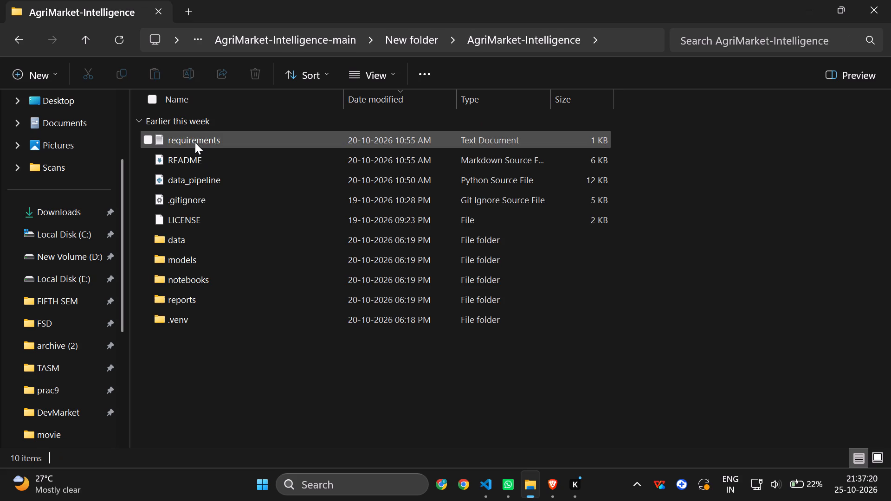
left_click(232, 381)
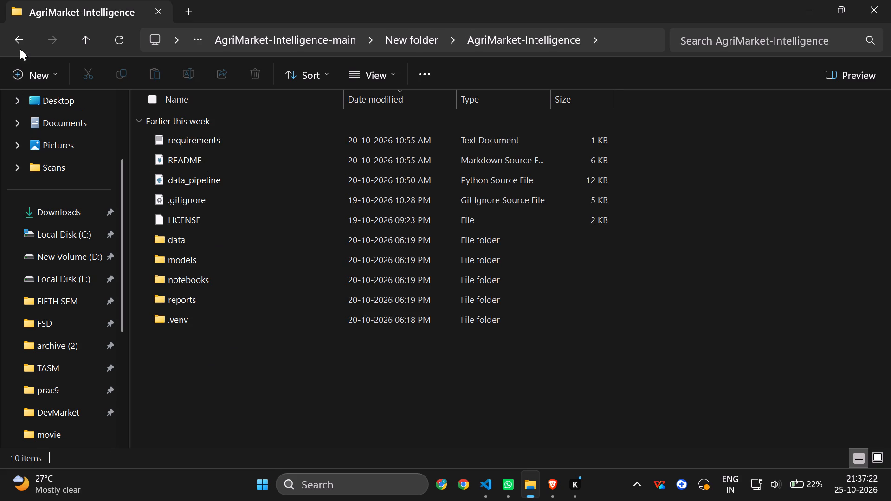
left_click(9, 33)
left_click(9, 33)
left_click(9, 33)
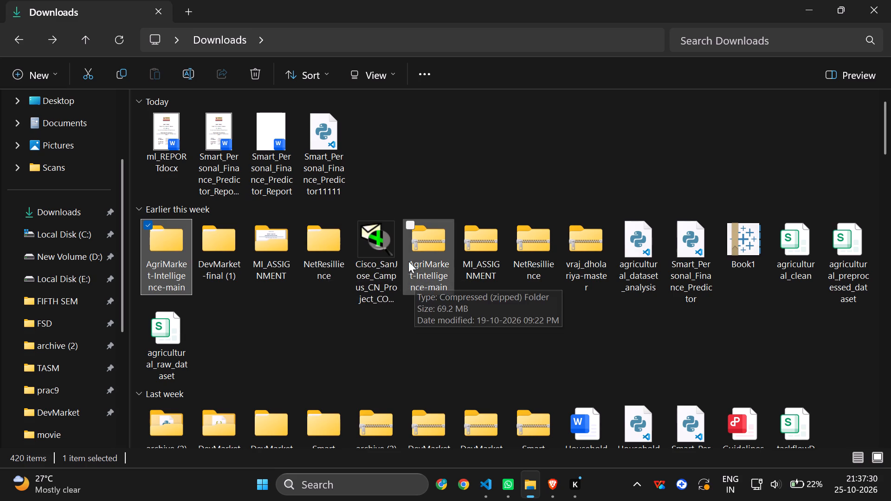
double_click(241, 254)
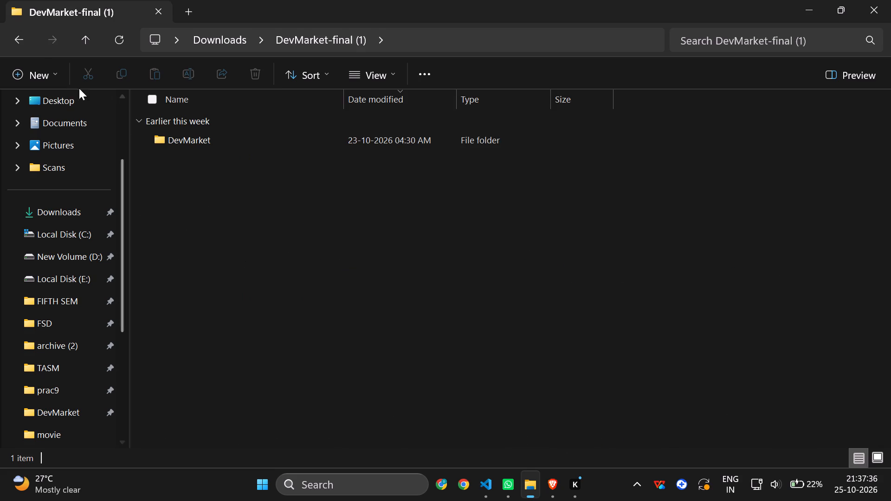
left_click(22, 34)
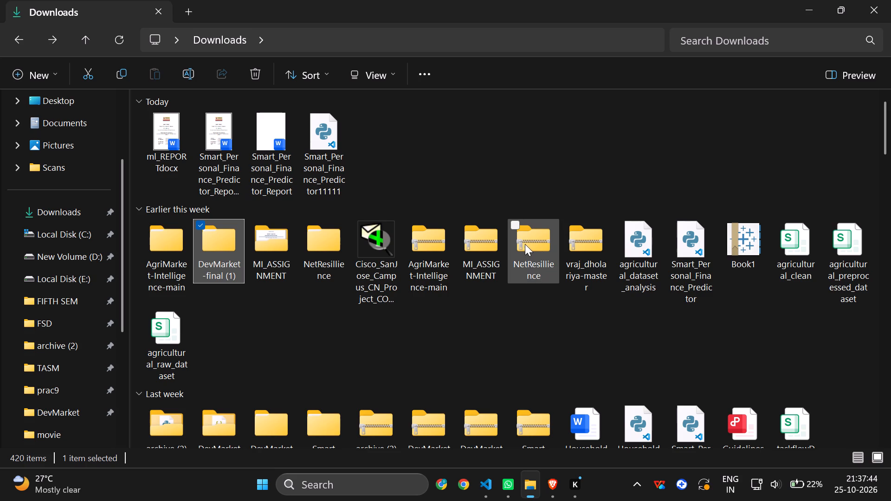
Delete the zipped archive whose name ends in "-master" from the Earlier this week group in Downloads.
left_click(591, 249)
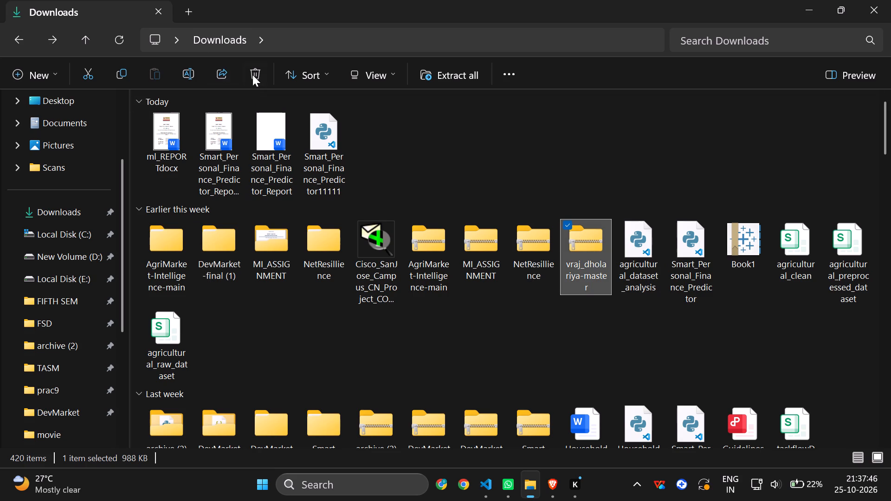
left_click(252, 73)
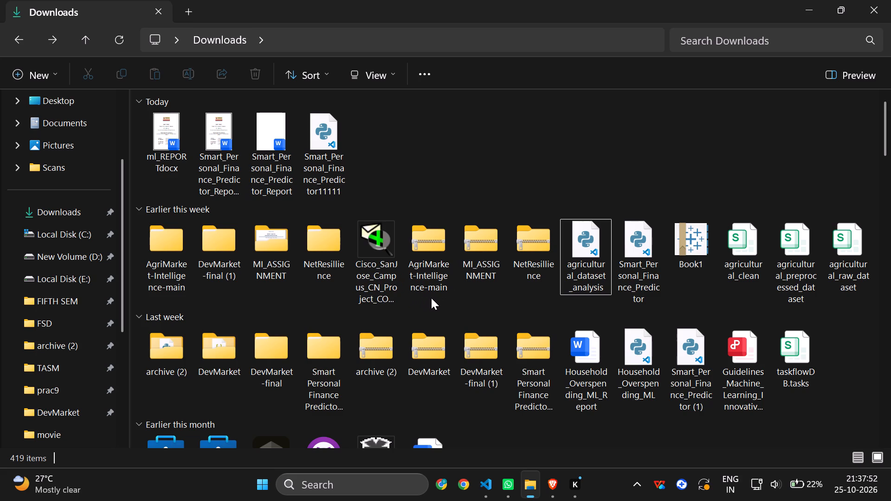
Check the Smart Personal Finance Predictor & Analyzer folder in the Last week group, and delete it.
left_click(342, 343)
double_click(312, 360)
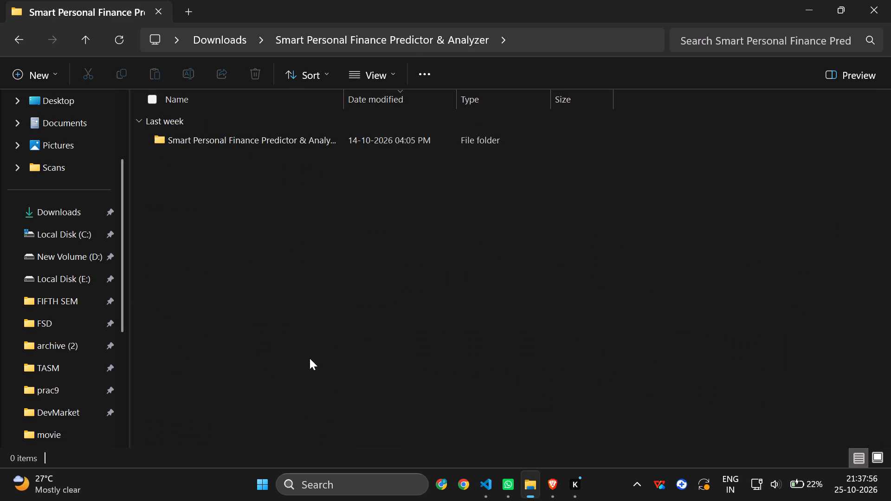
left_click(17, 42)
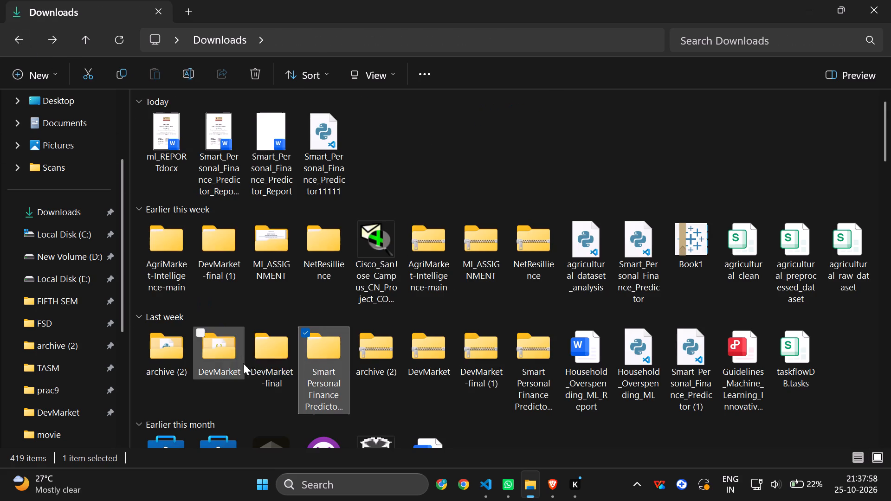
left_click(246, 74)
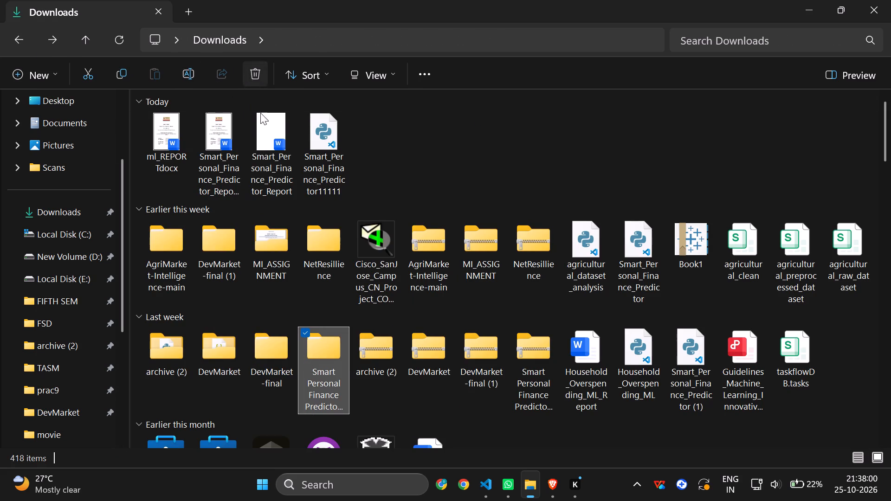
Delete the zipped Smart Personal Finance Predictor archive from the Last week group in Downloads.
left_click(367, 355)
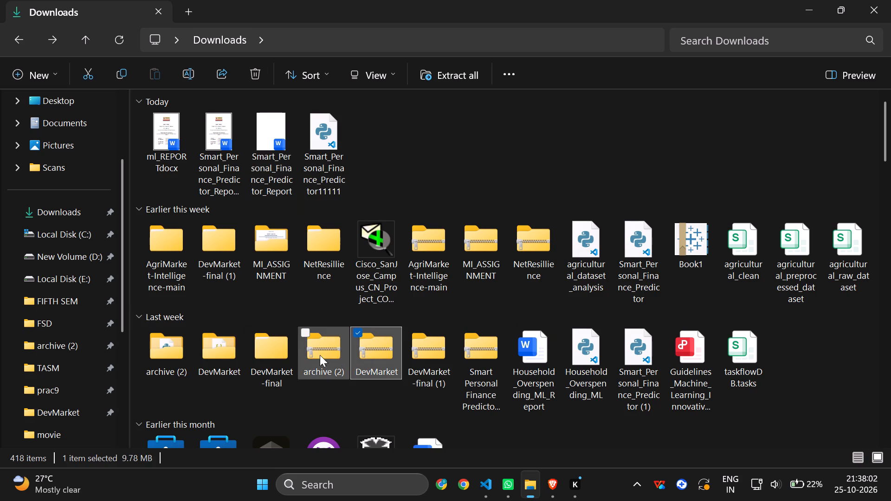
left_click(444, 335)
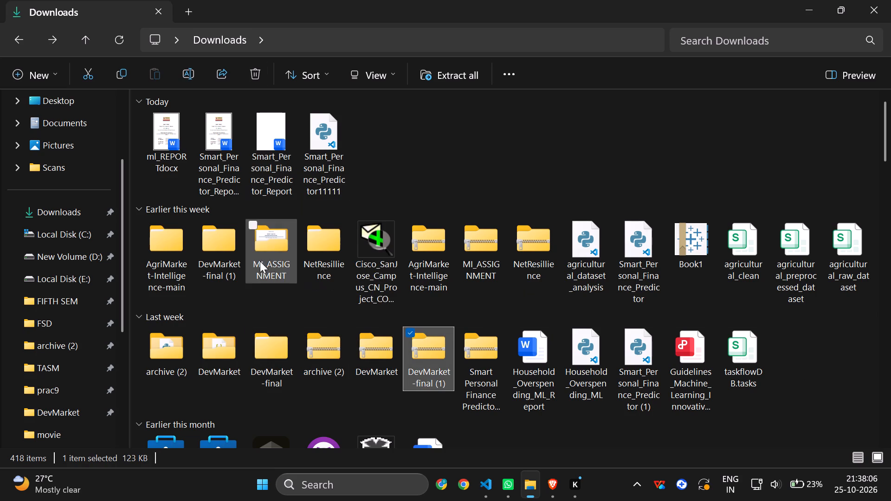
left_click(482, 361)
left_click(262, 65)
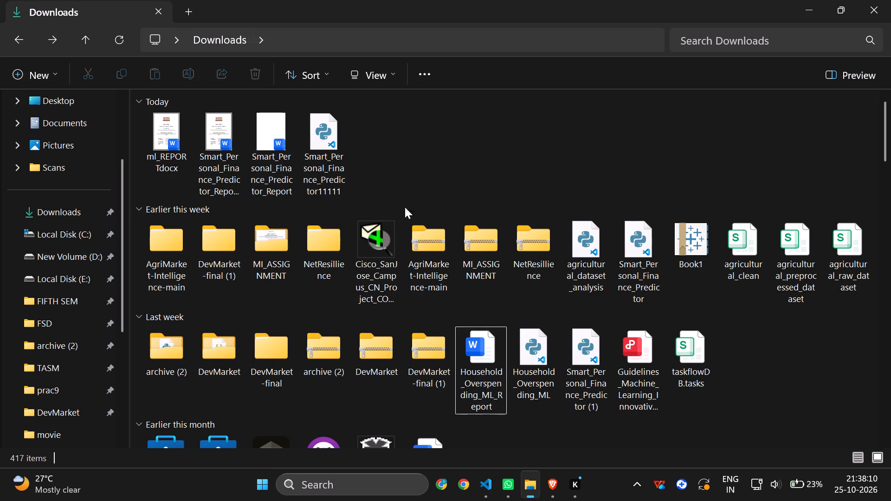
Delete the Household_Overspending_ML_Report Word document from the Last week group in Downloads.
left_click(493, 354)
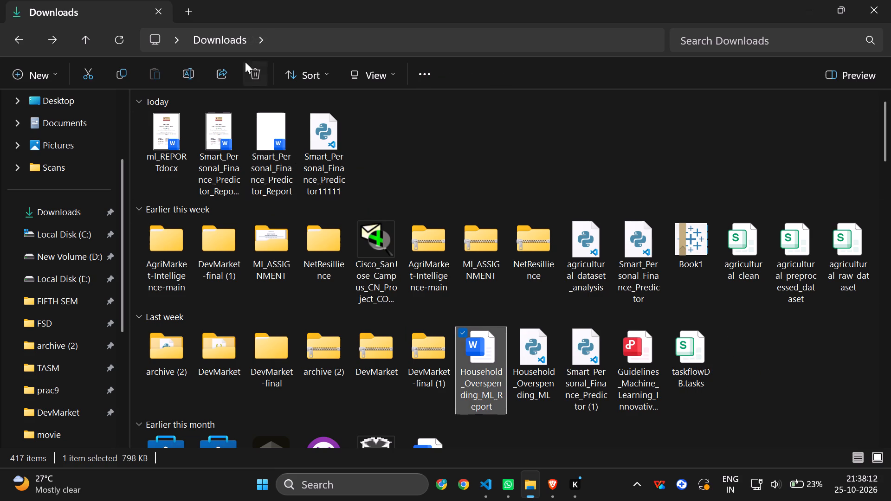
left_click(255, 70)
Delete the Household_Overspending_ML code file from the Last week group in Downloads.
left_click(465, 369)
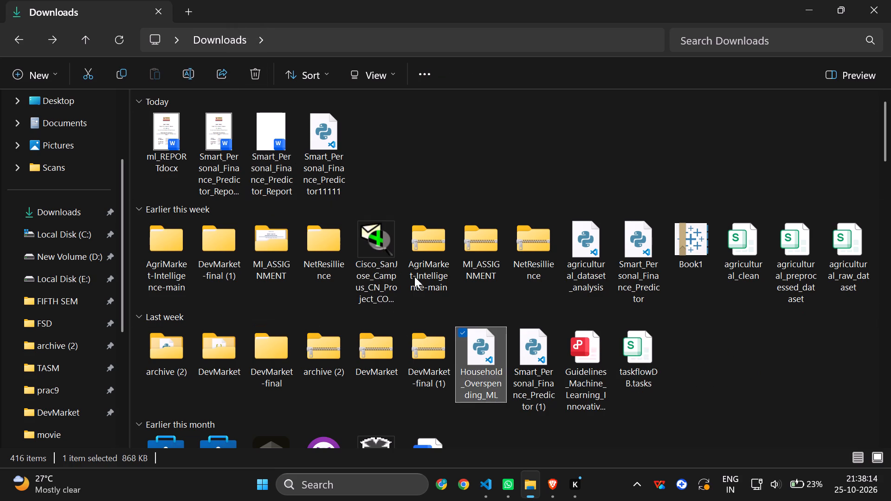
left_click(256, 71)
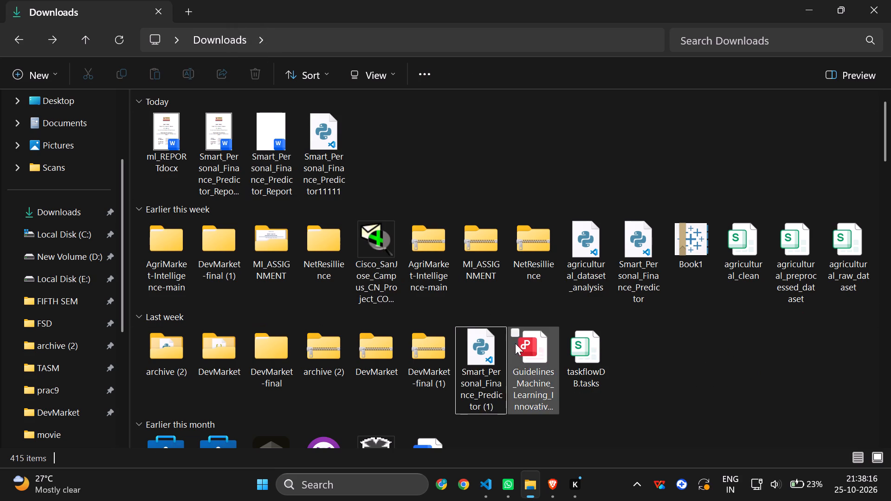
Delete the Smart_Personal_Finance_Predictor (1) code file from the Last week group in Downloads.
left_click(497, 354)
left_click(255, 68)
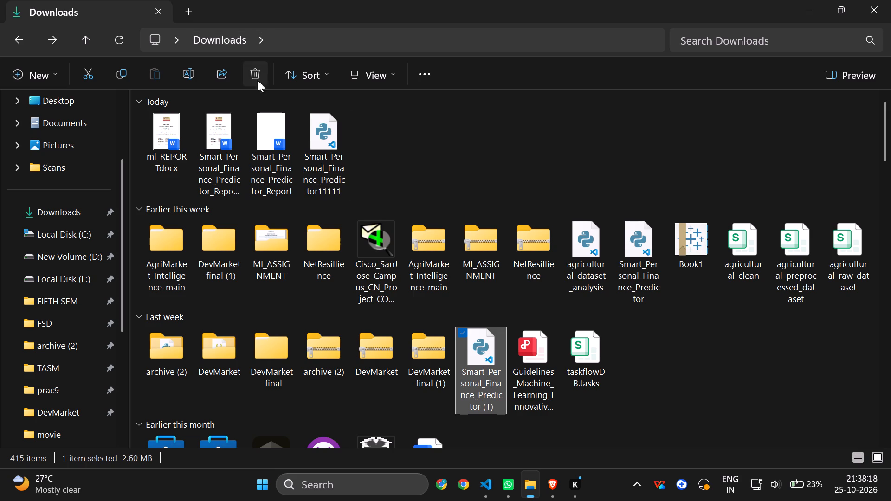
Delete the taskflowDB.tasks spreadsheet file from the Last week group in Downloads.
left_click(525, 381)
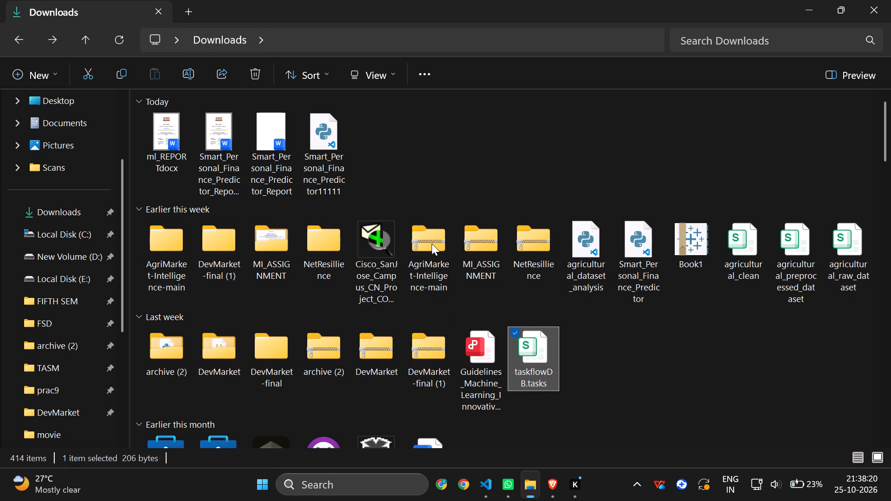
left_click(607, 380)
scroll(456, 340, "down", 1)
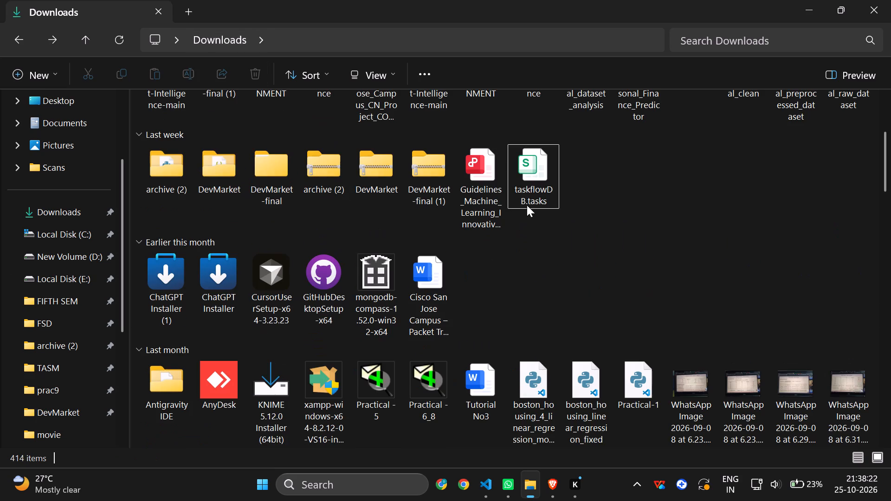
left_click(531, 200)
left_click(255, 67)
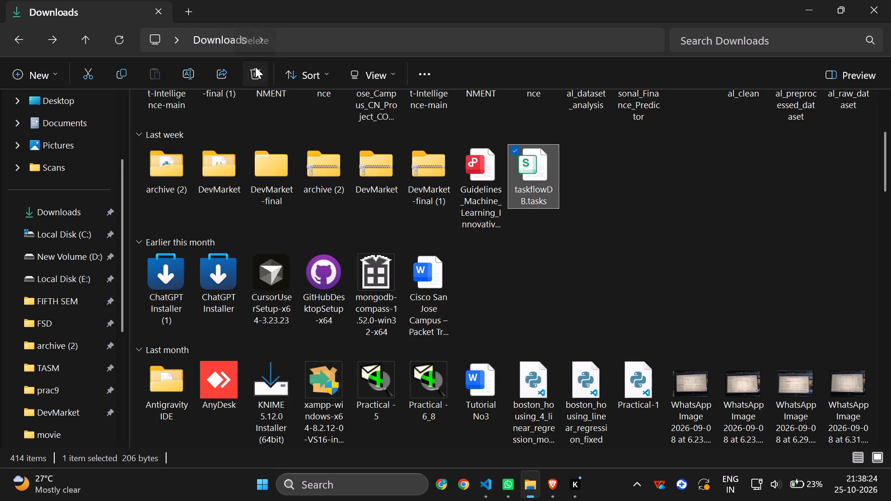
Check the contents of the unzipped archive (2) folder in the Last week group, and delete the folder.
scroll(349, 211, "up", 1)
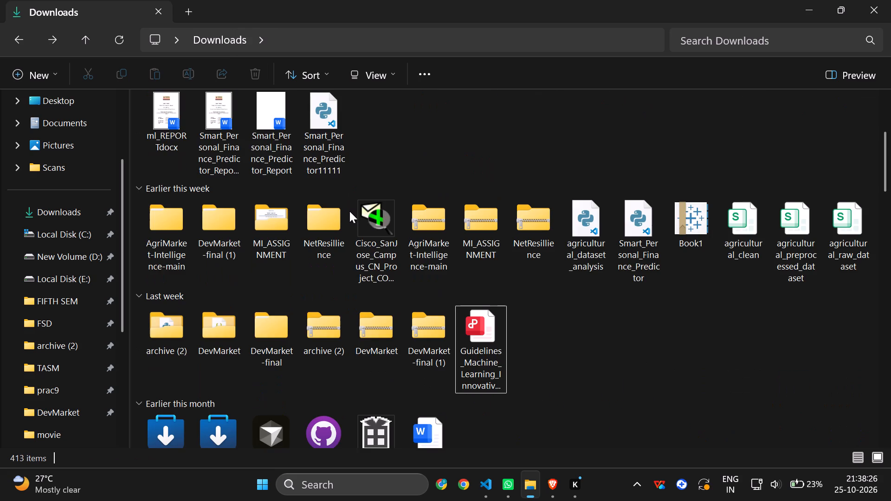
scroll(353, 268, "down", 1)
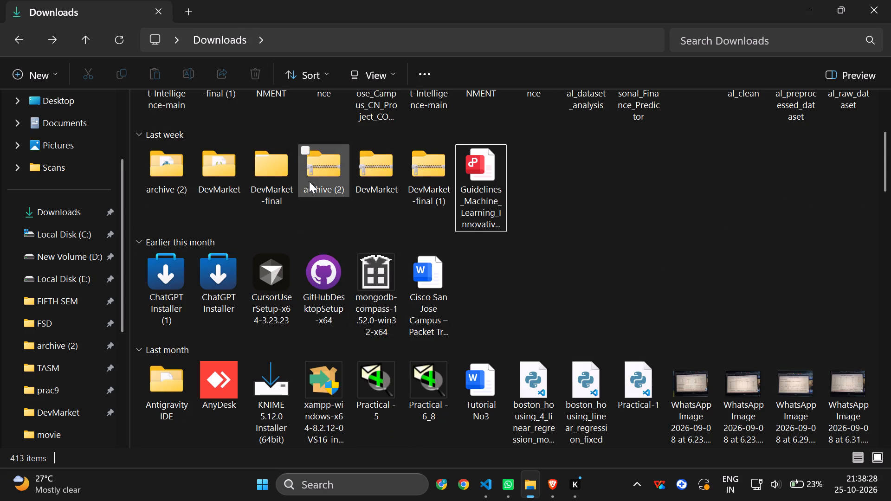
left_click(328, 188)
double_click(169, 170)
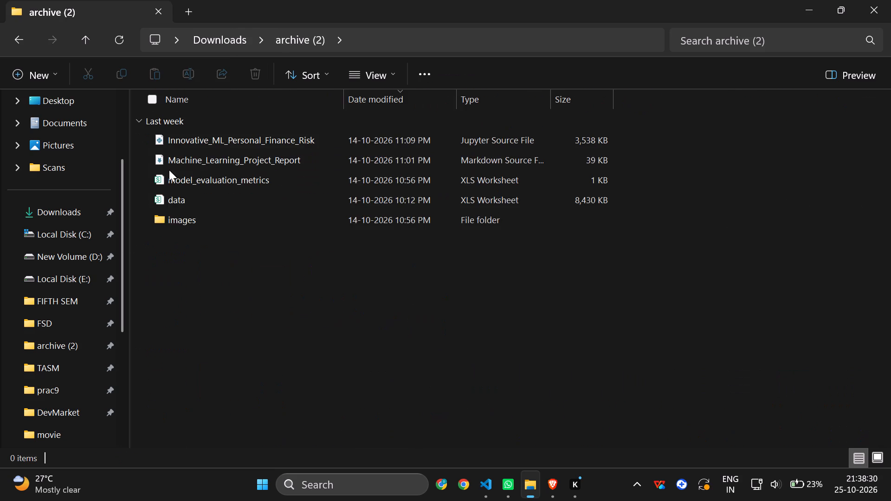
left_click(12, 42)
left_click(169, 244)
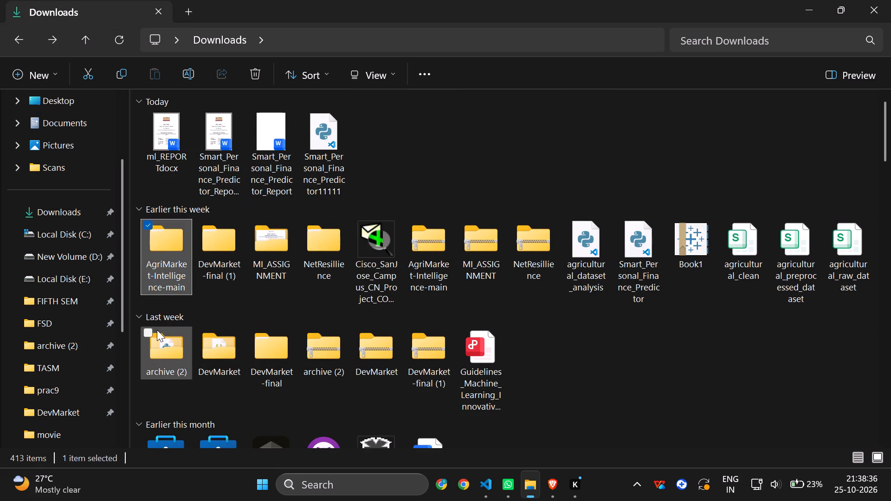
left_click(157, 330)
left_click(257, 80)
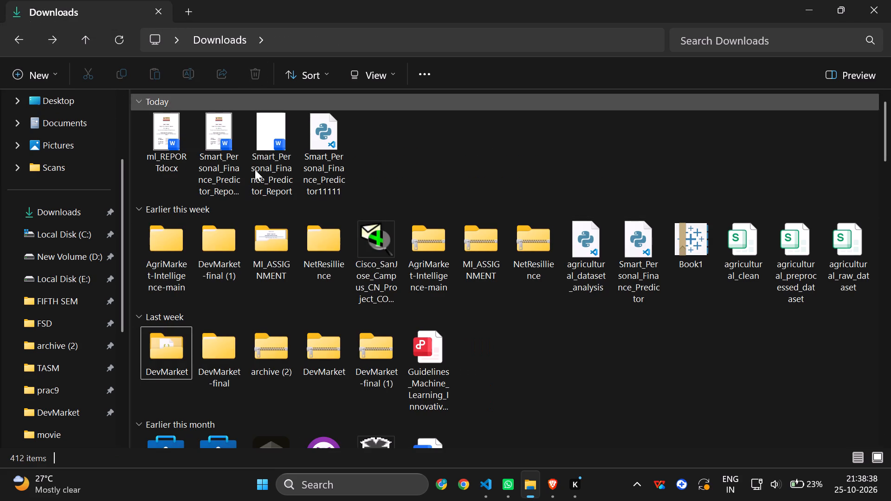
Delete the zipped archive (2) file from the Last week group in Downloads.
left_click(268, 336)
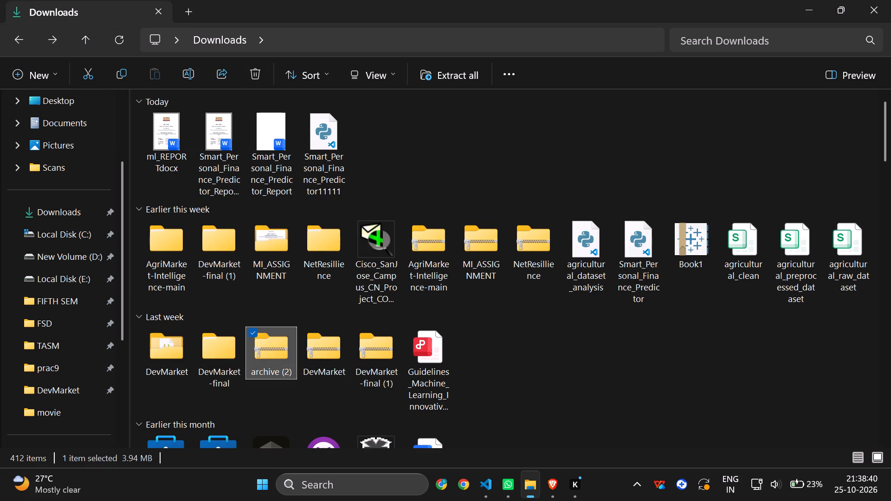
left_click(256, 72)
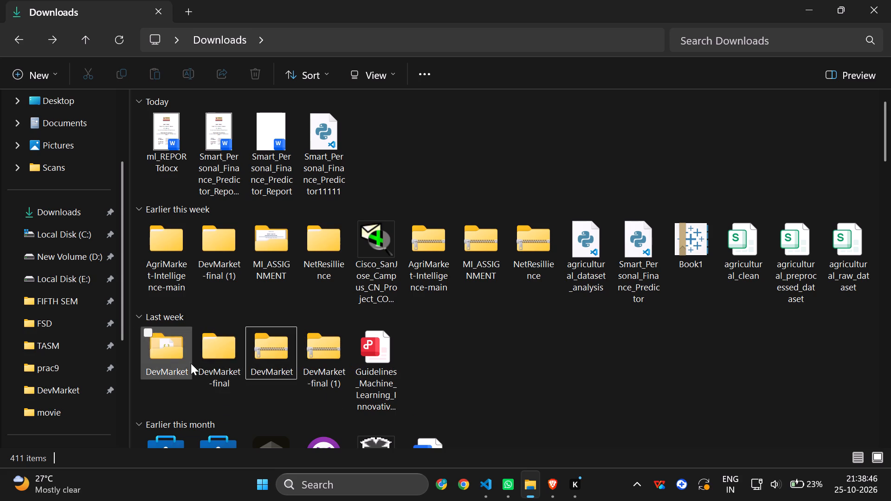
Check the DevMarket-final folder and its DevMarket subfolder in the Last week group, and delete DevMarket-final from Downloads.
double_click(227, 351)
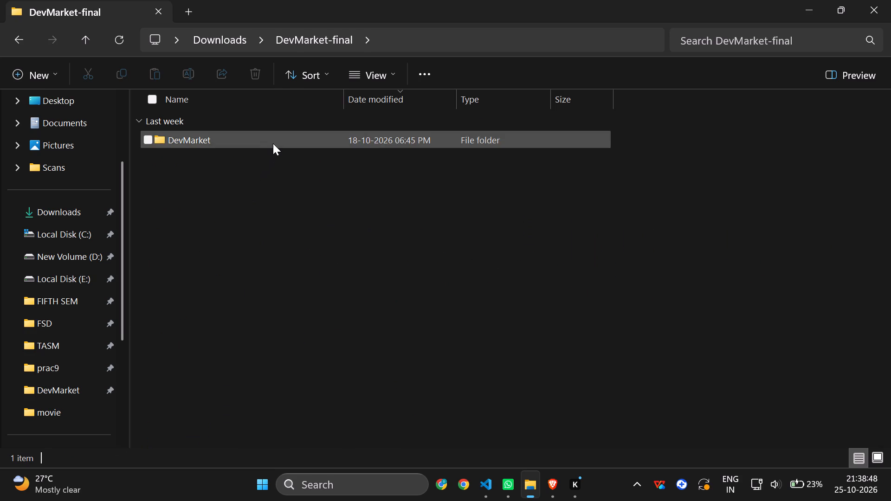
double_click(273, 143)
scroll(228, 183, "down", 8)
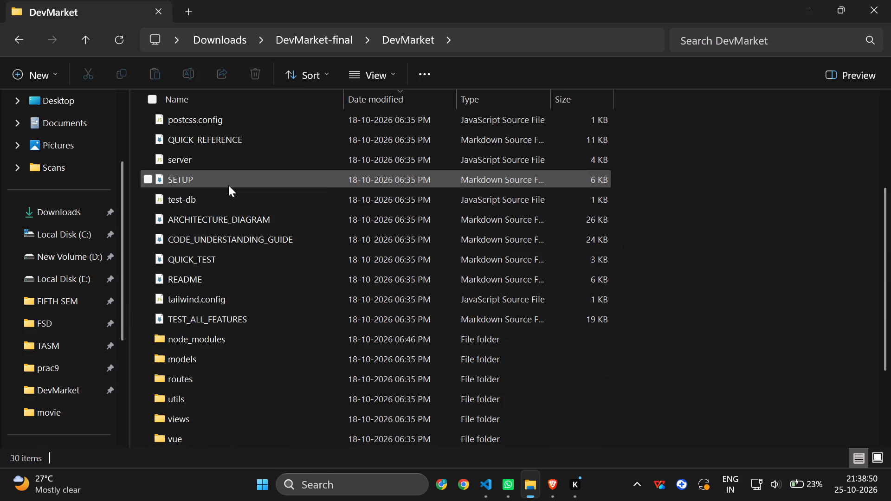
scroll(228, 185, "up", 5)
left_click(25, 36)
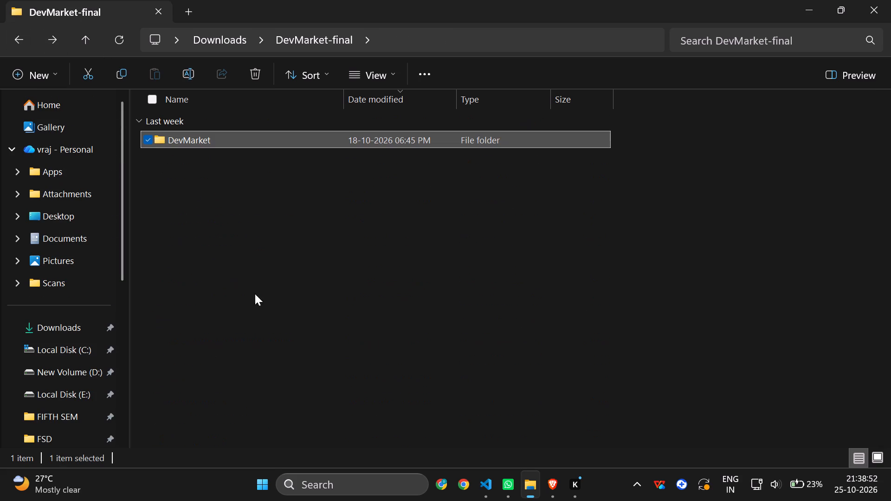
left_click(18, 31)
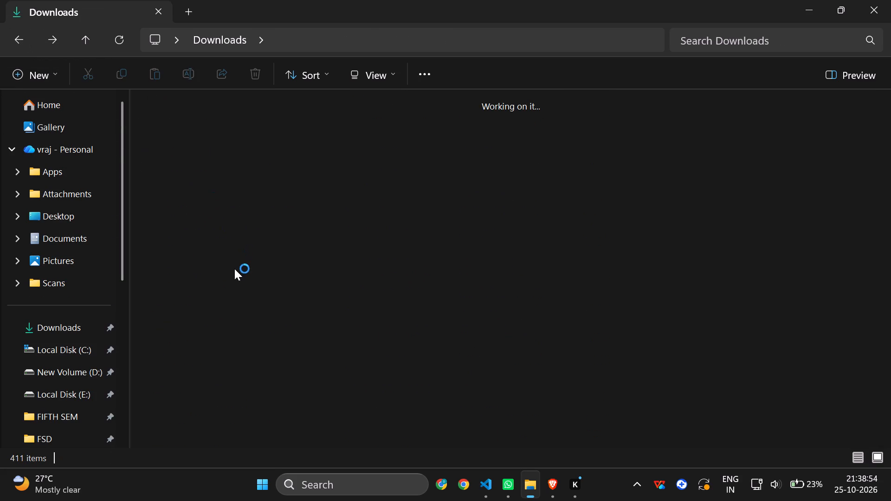
left_click(258, 69)
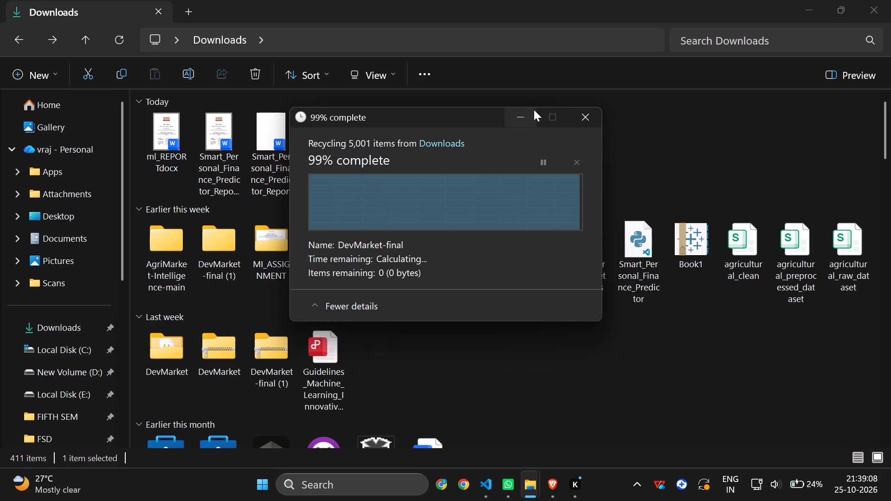
Delete the unzipped DevMarket folder from the Last week group in Downloads.
left_click(149, 366)
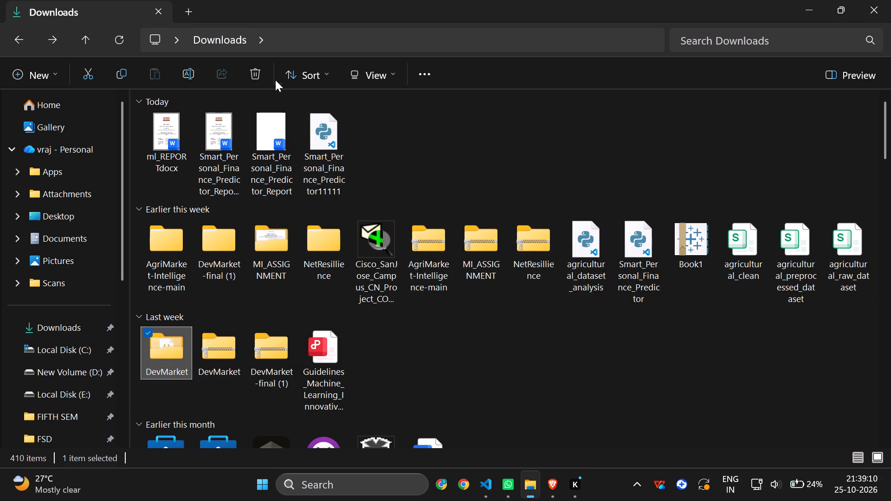
left_click(257, 70)
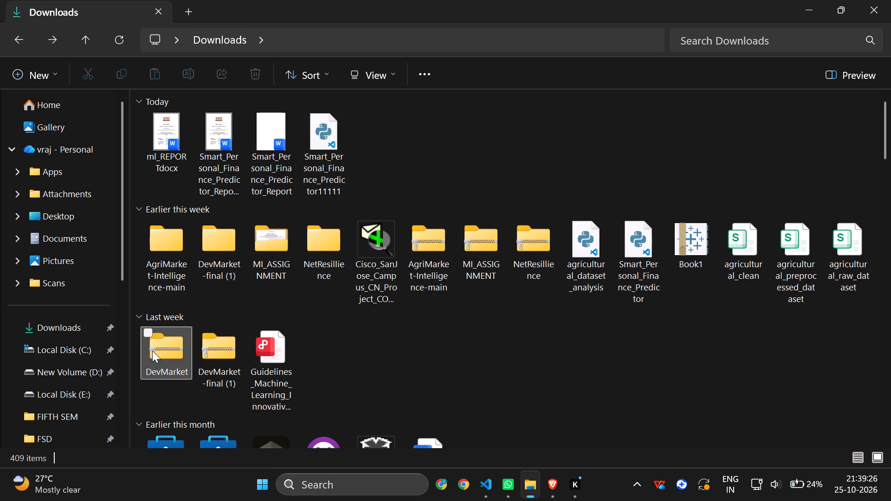
Open the zipped DevMarket archive in the Last week group and examine the DevMarket folder inside it.
double_click(161, 352)
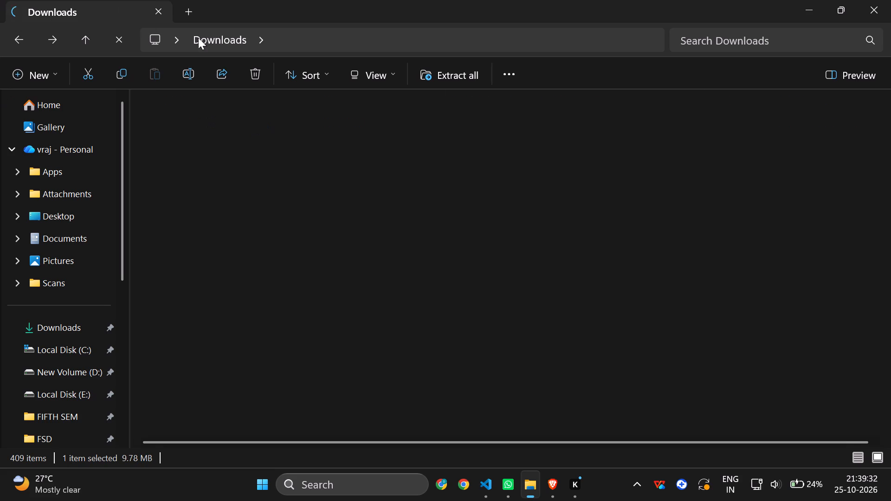
double_click(224, 123)
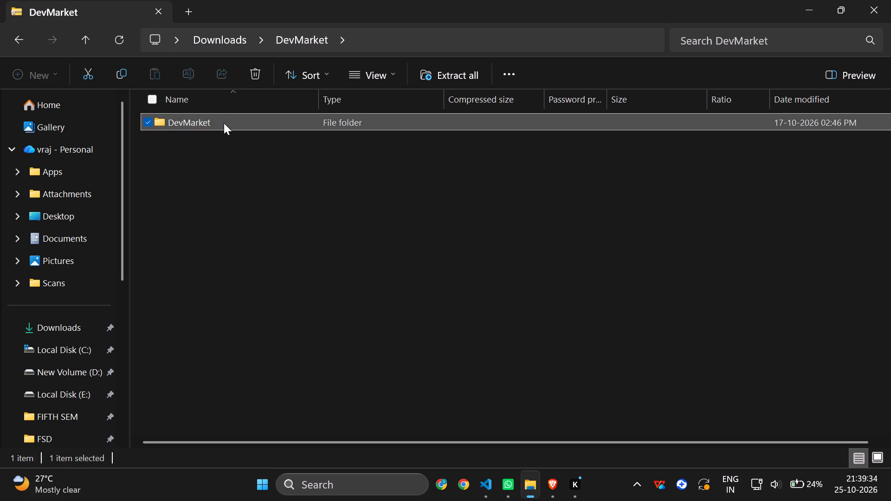
scroll(213, 160, "down", 4)
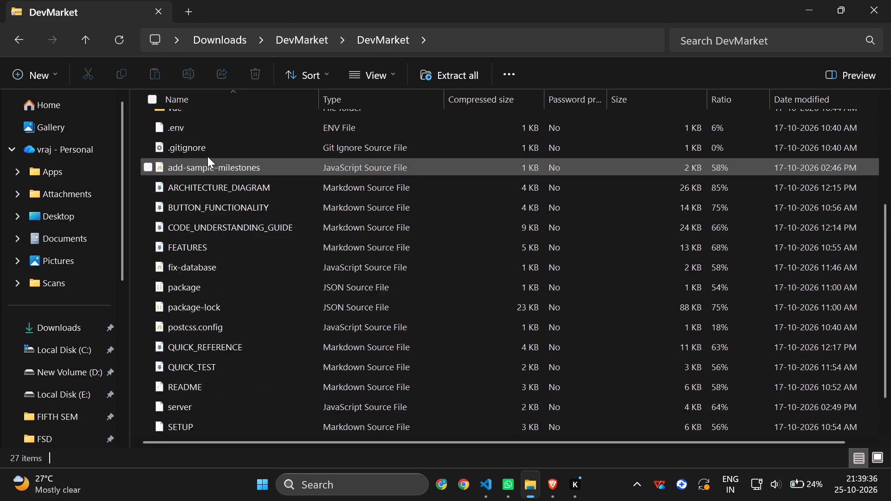
scroll(192, 141, "up", 5)
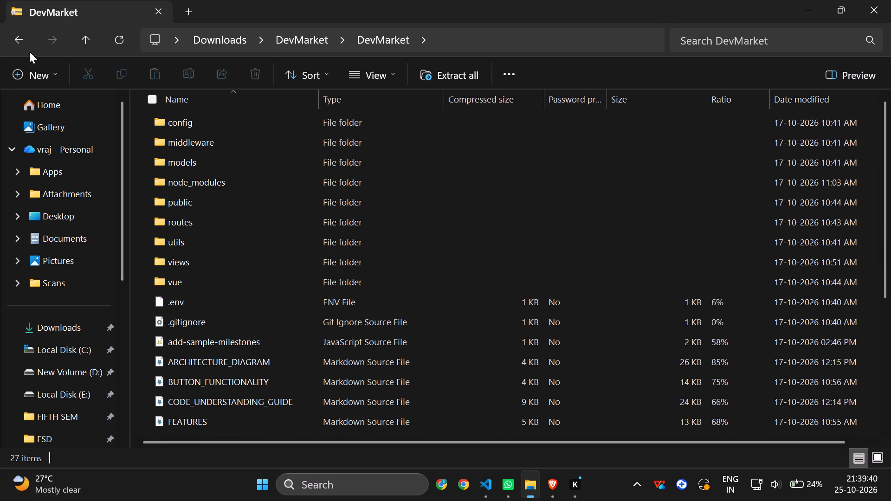
left_click(4, 37)
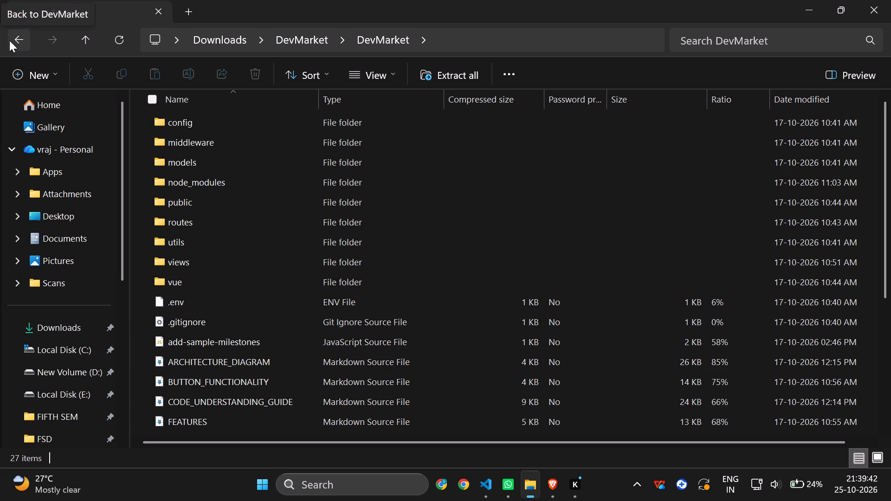
left_click(16, 44)
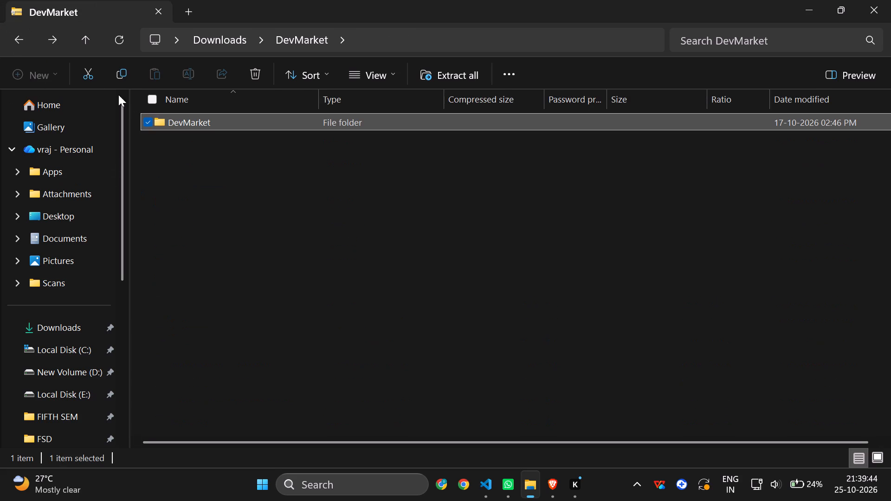